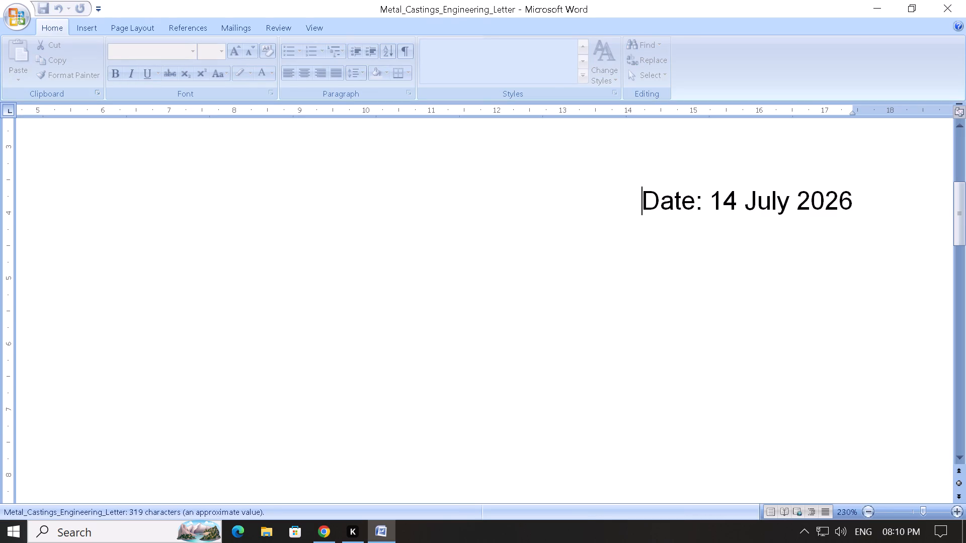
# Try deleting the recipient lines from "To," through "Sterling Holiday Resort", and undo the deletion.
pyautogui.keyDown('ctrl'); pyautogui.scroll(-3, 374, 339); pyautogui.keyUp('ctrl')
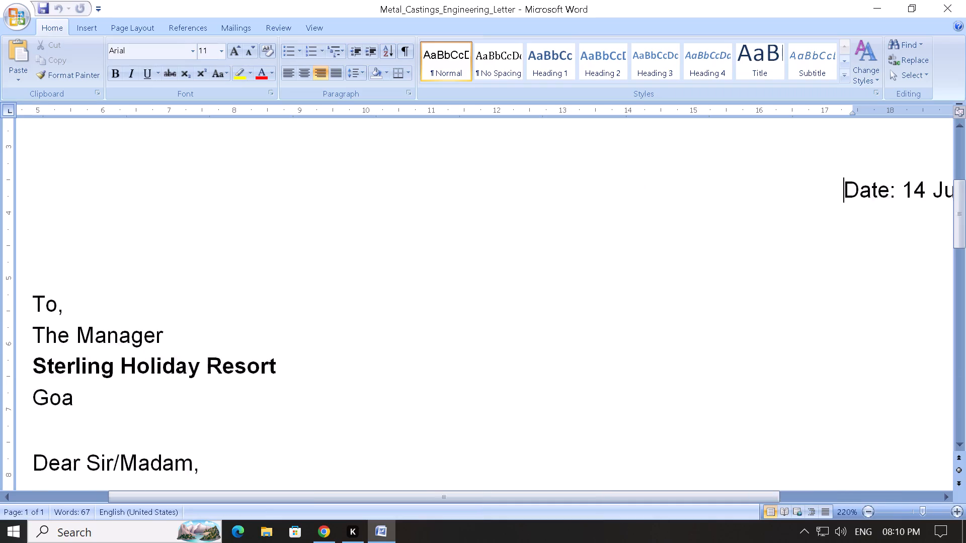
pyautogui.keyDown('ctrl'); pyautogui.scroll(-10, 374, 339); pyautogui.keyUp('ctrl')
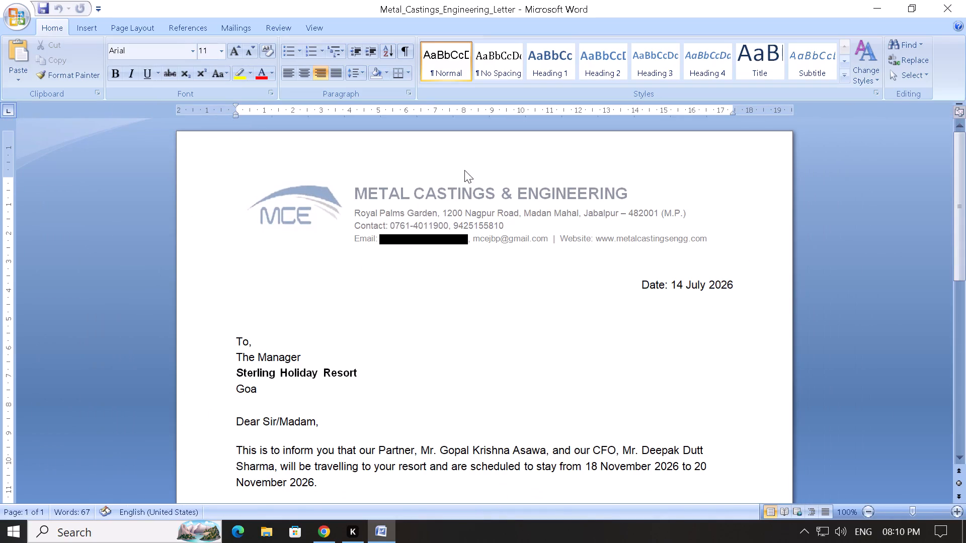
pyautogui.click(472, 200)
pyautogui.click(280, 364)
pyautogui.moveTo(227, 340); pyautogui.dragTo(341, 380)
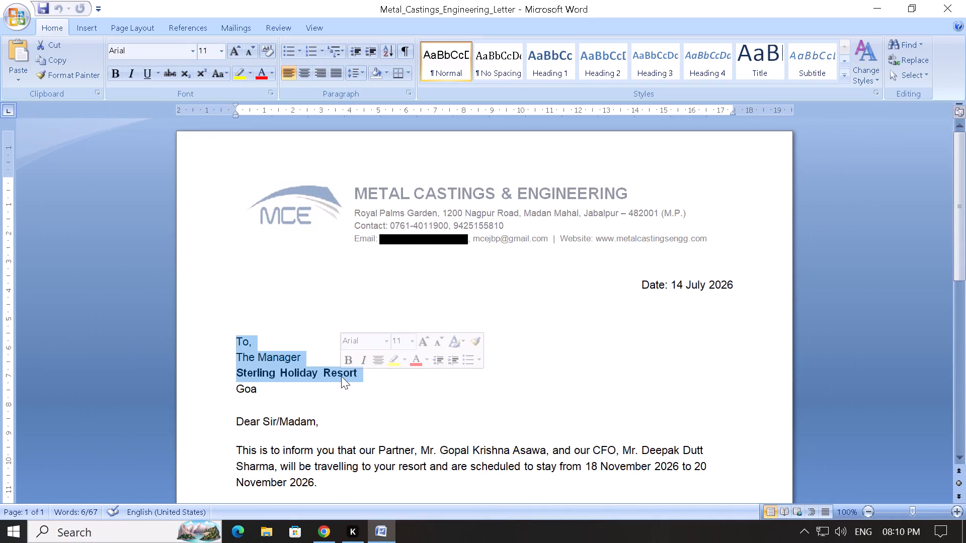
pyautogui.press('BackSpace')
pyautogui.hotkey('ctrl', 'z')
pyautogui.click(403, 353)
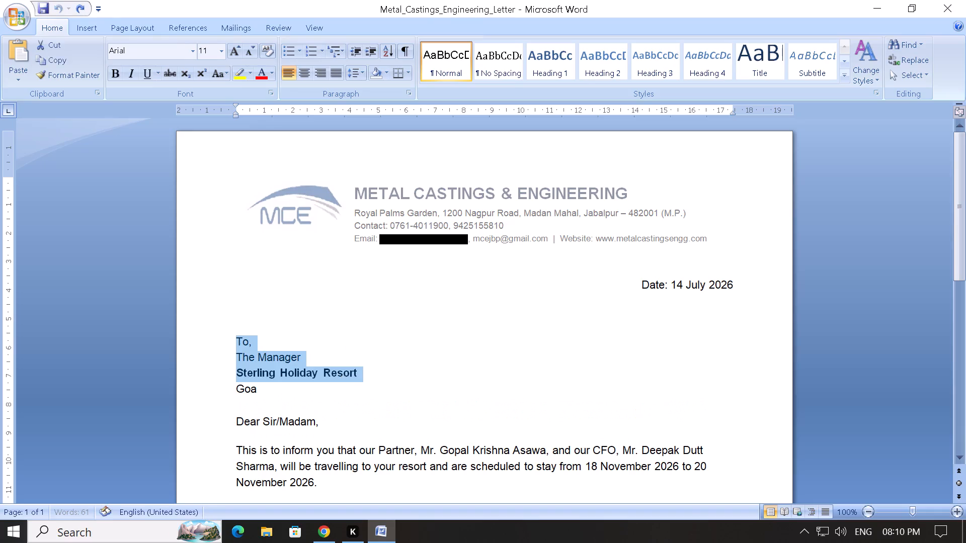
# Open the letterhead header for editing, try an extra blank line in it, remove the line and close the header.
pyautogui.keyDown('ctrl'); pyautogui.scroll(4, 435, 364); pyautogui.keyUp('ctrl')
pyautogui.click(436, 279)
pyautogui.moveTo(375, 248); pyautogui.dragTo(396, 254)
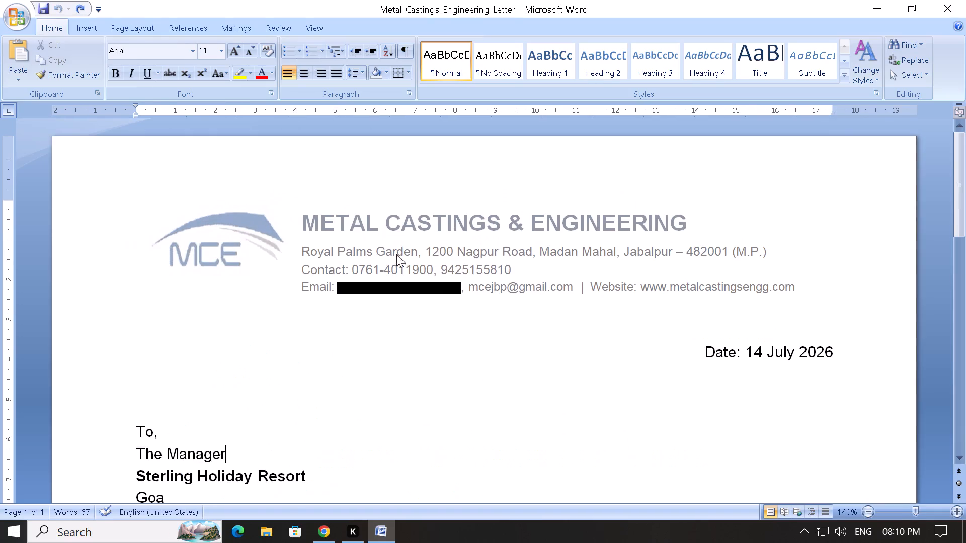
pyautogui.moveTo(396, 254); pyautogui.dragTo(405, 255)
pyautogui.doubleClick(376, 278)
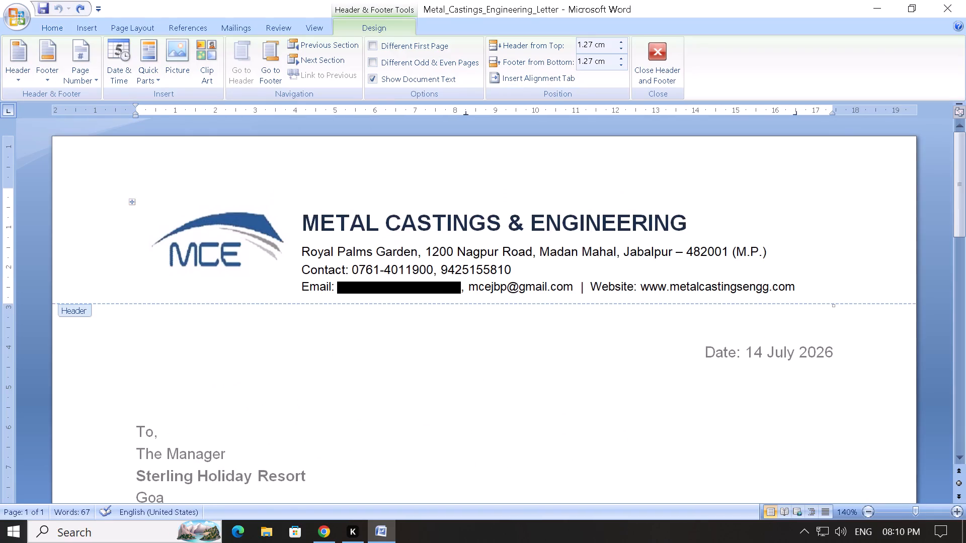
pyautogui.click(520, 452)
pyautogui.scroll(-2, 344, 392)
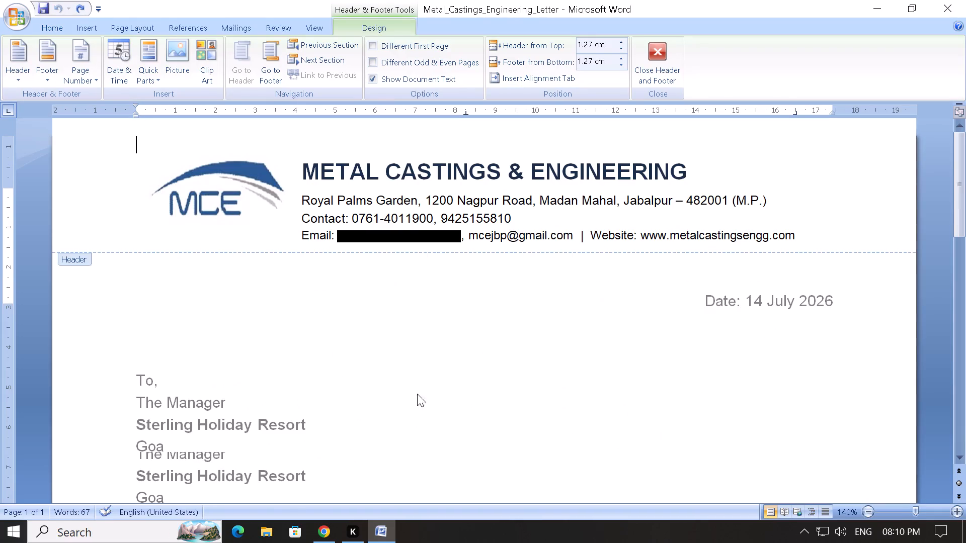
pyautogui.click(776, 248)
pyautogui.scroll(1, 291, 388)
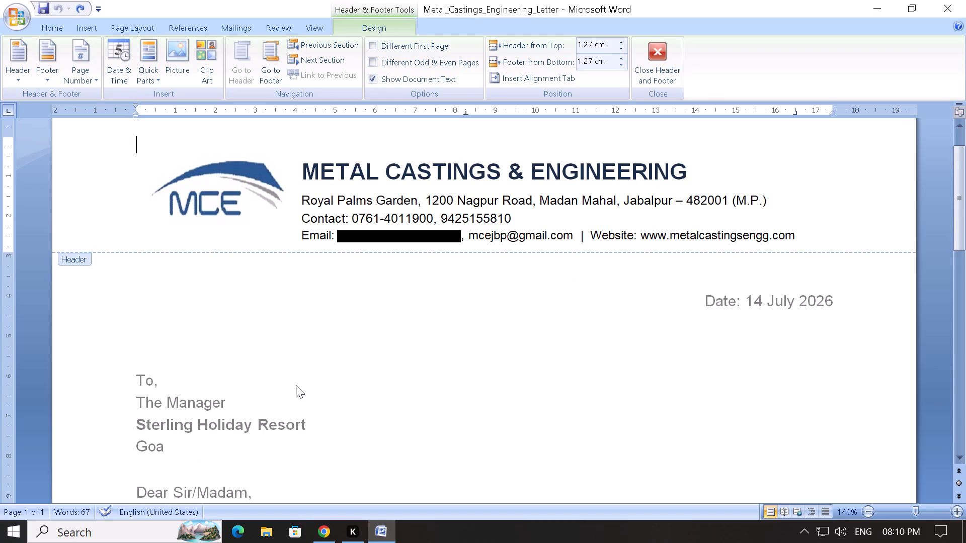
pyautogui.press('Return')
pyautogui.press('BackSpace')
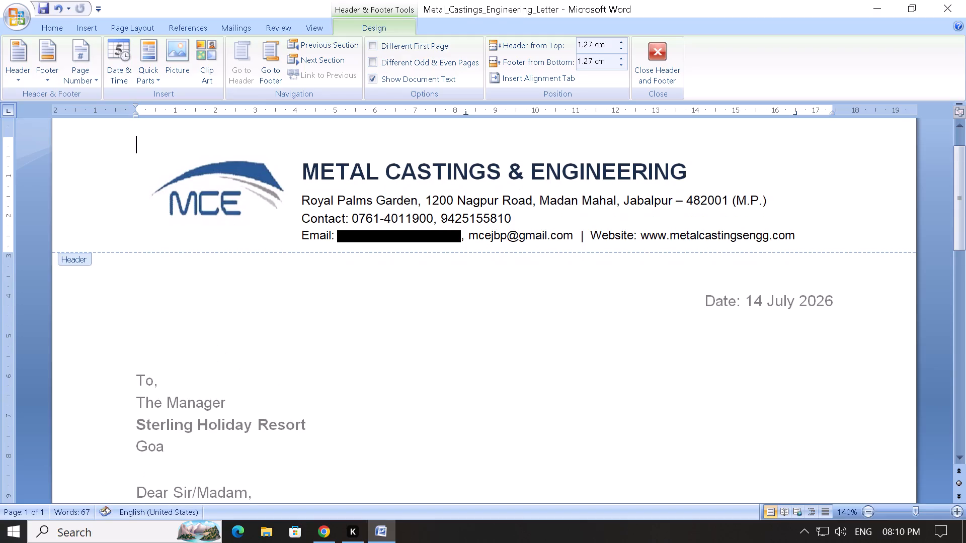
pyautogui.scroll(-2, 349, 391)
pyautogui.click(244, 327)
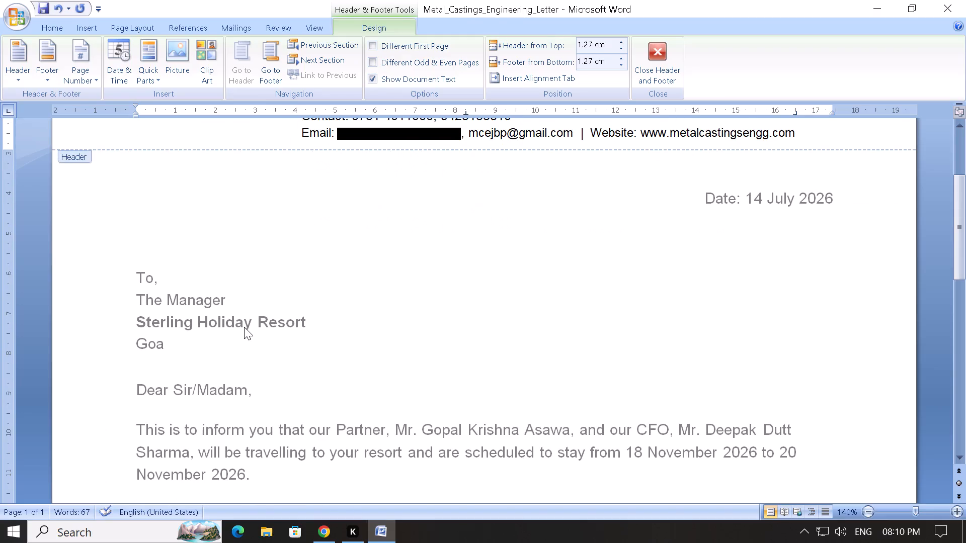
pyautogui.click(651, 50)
# Review the whole letter, from the letterhead, date and recipient through the body text to the signature block.
pyautogui.scroll(1, 468, 356)
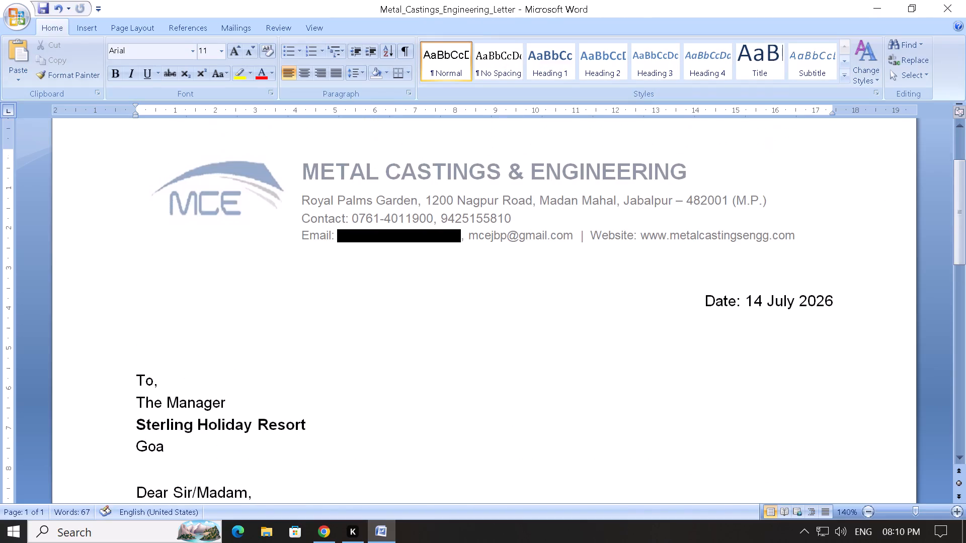
pyautogui.scroll(1, 468, 356)
pyautogui.keyDown('ctrl'); pyautogui.scroll(-7, 468, 356); pyautogui.keyUp('ctrl')
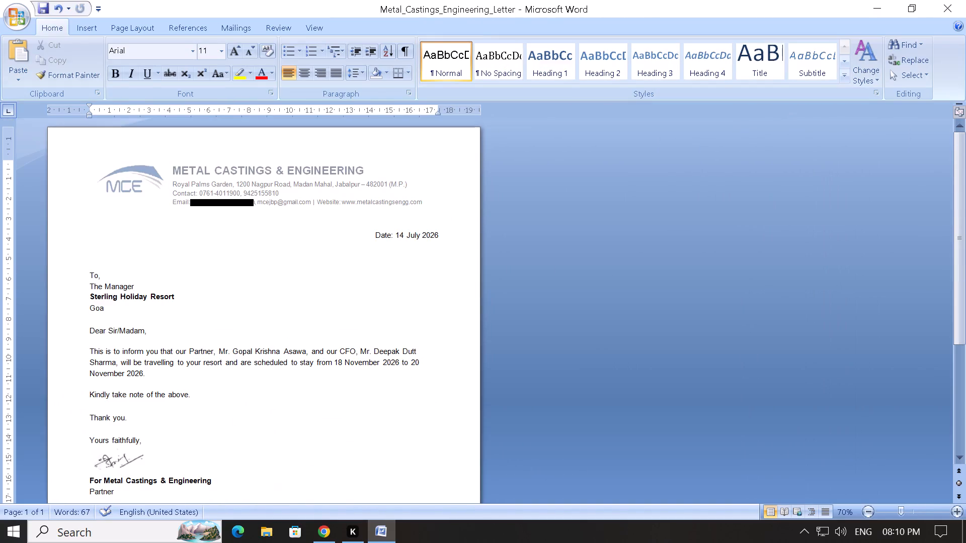
pyautogui.keyDown('ctrl'); pyautogui.scroll(6, 50, 346); pyautogui.keyUp('ctrl')
pyautogui.scroll(-8, 107, 344)
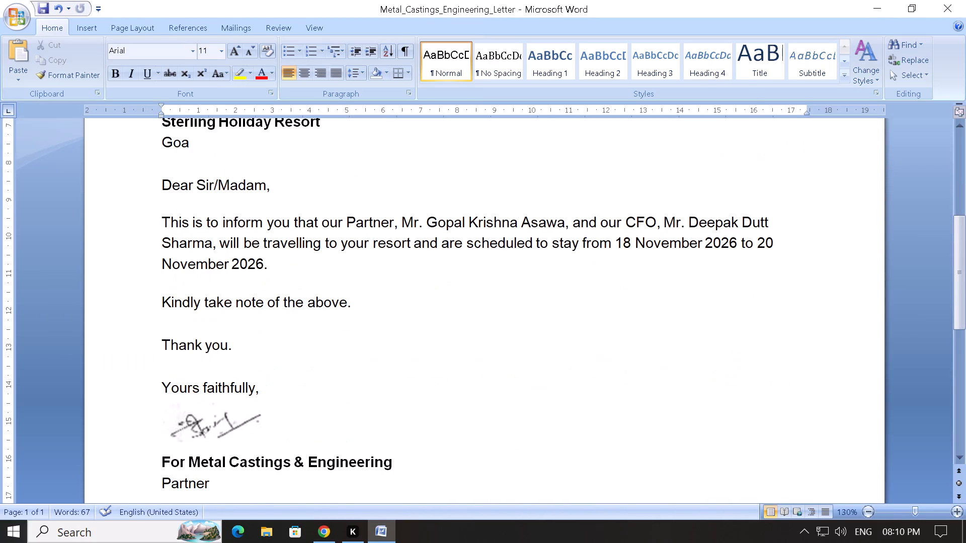
pyautogui.click(226, 382)
pyautogui.click(430, 386)
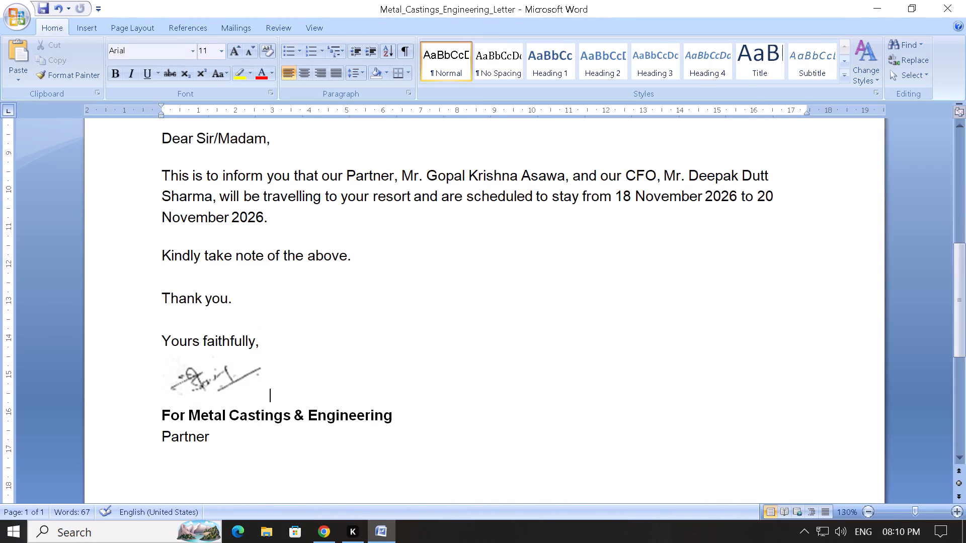
pyautogui.scroll(4, 455, 442)
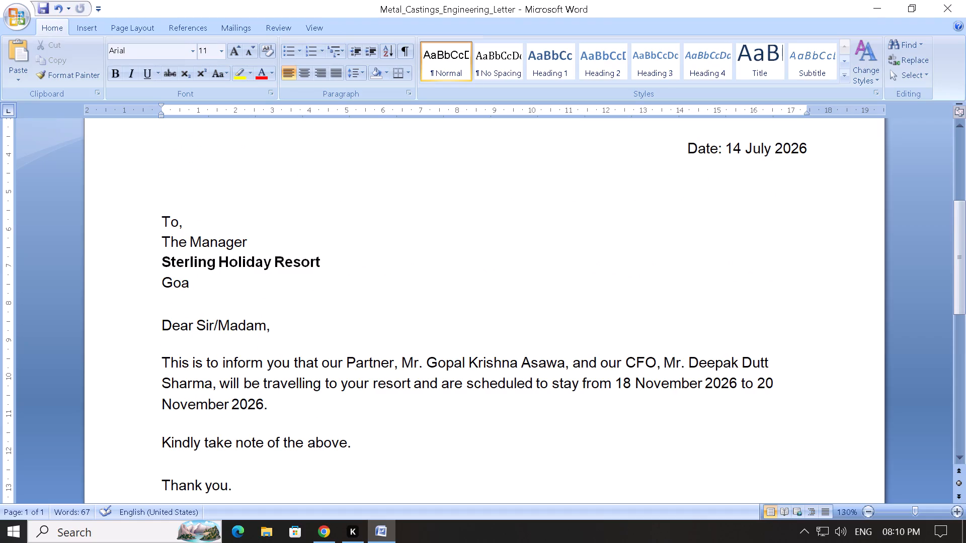
pyautogui.scroll(6, 370, 449)
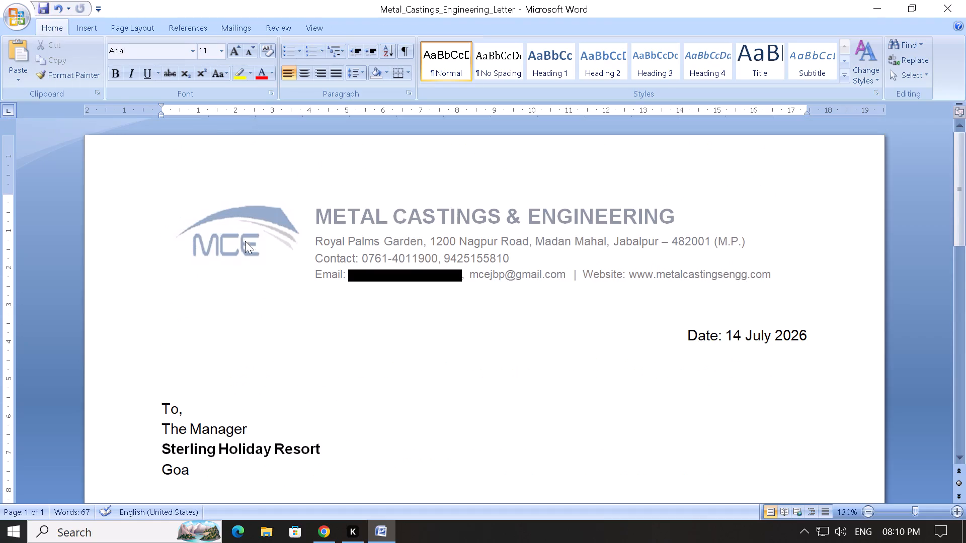
pyautogui.keyDown('ctrl'); pyautogui.scroll(3, 466, 374); pyautogui.keyUp('ctrl')
pyautogui.scroll(4, 465, 368)
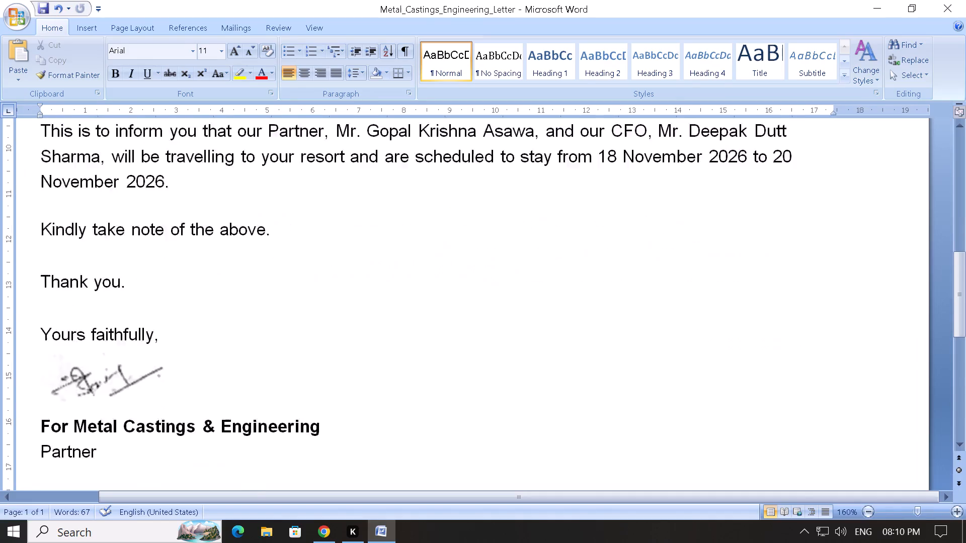
pyautogui.scroll(4, 465, 368)
pyautogui.keyDown('ctrl'); pyautogui.scroll(-2, 469, 365); pyautogui.keyUp('ctrl')
pyautogui.scroll(7, 469, 365)
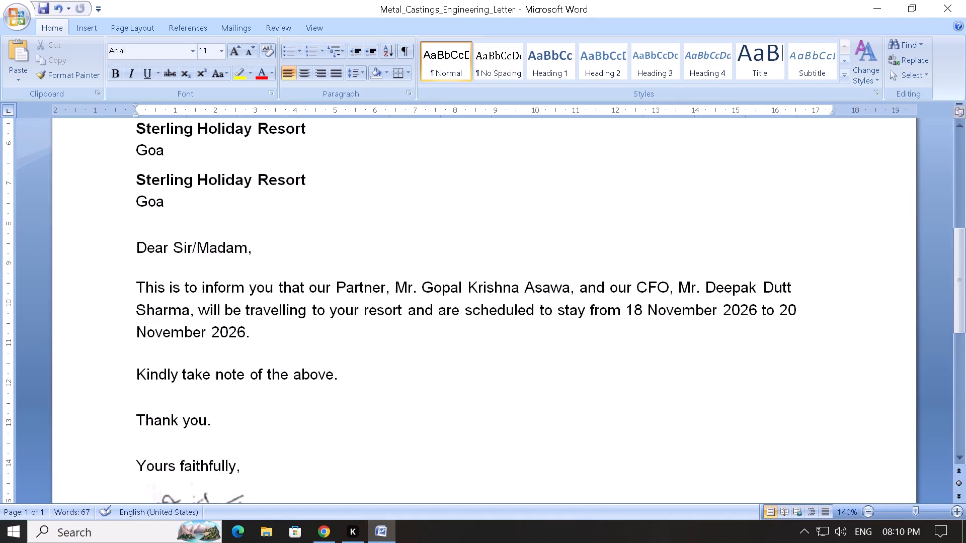
pyautogui.scroll(4, 470, 365)
pyautogui.keyDown('ctrl'); pyautogui.scroll(3, 471, 364); pyautogui.keyUp('ctrl')
pyautogui.scroll(10, 471, 364)
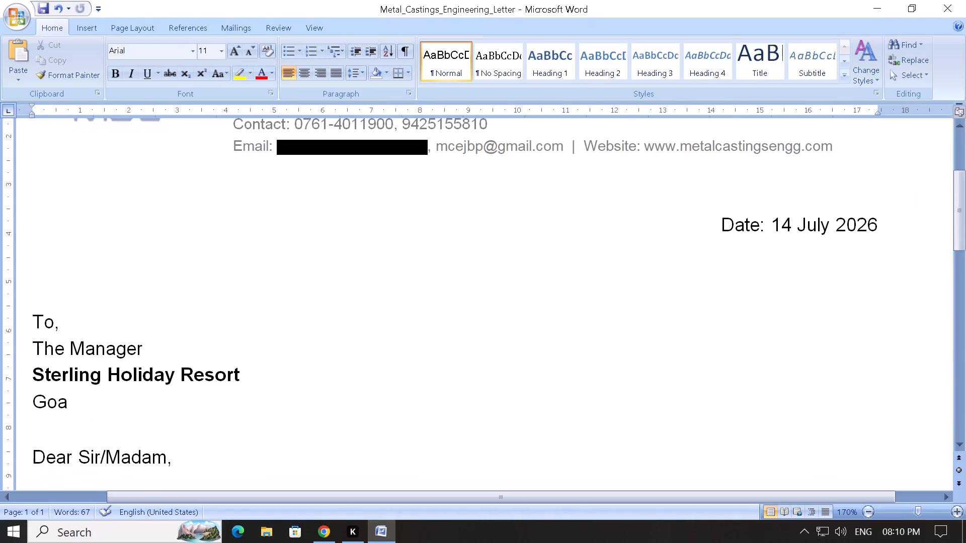
pyautogui.keyDown('ctrl'); pyautogui.scroll(2, 905, 291); pyautogui.keyUp('ctrl')
pyautogui.scroll(8, 850, 287)
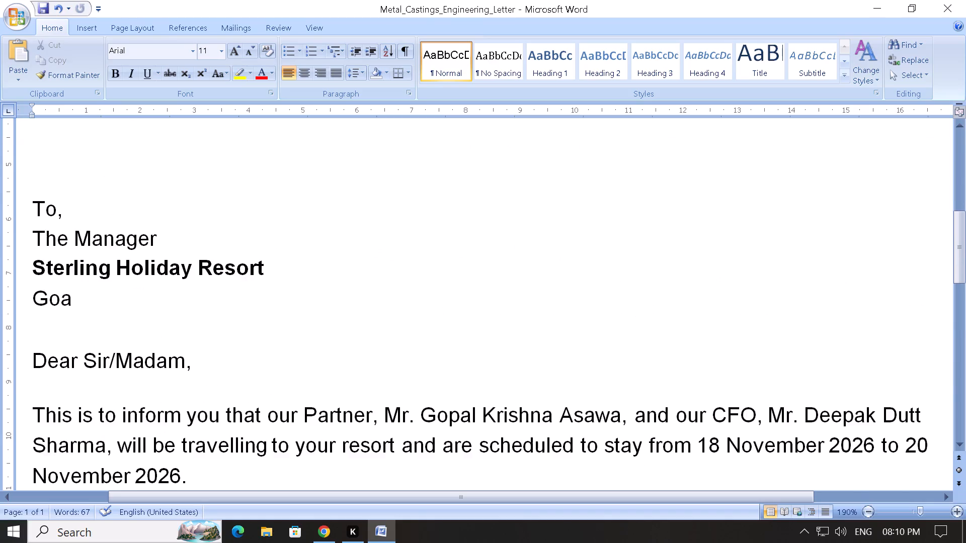
pyautogui.scroll(5, 854, 303)
pyautogui.keyDown('ctrl'); pyautogui.scroll(-4, 854, 303); pyautogui.keyUp('ctrl')
pyautogui.keyDown('ctrl'); pyautogui.scroll(-2, 670, 303); pyautogui.keyUp('ctrl')
pyautogui.scroll(3, 732, 305)
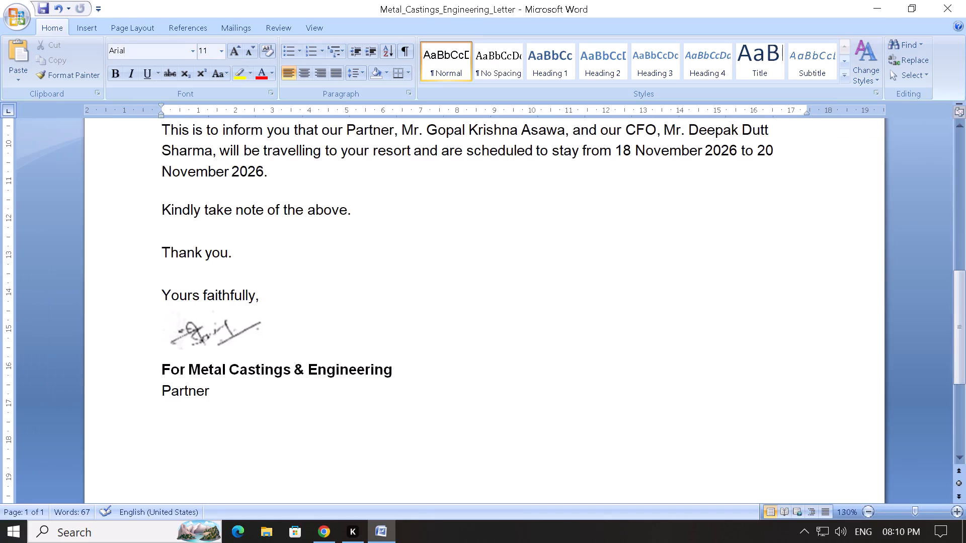
# Replace the letter's date with 03 November 2026, keeping the "Date:" label.
pyautogui.scroll(8, 732, 305)
pyautogui.moveTo(727, 247); pyautogui.dragTo(797, 240)
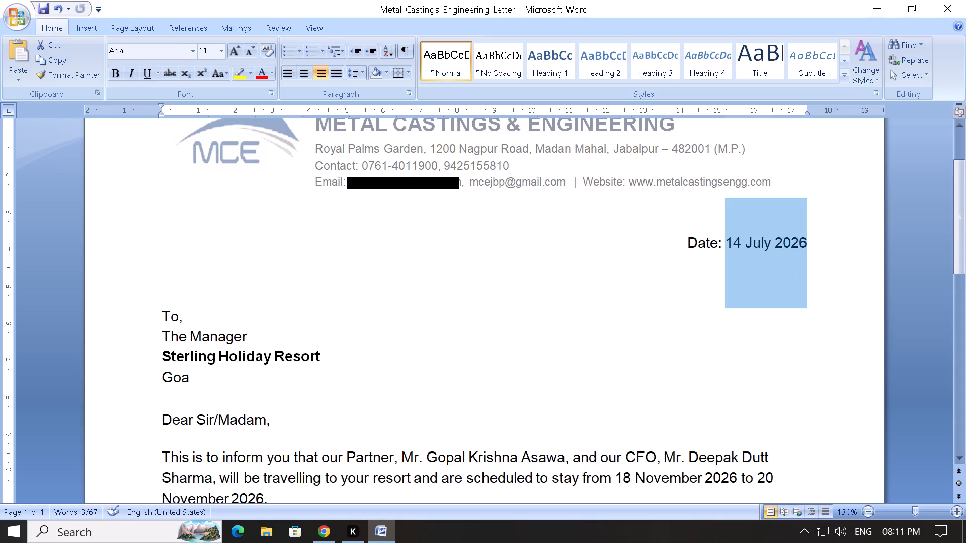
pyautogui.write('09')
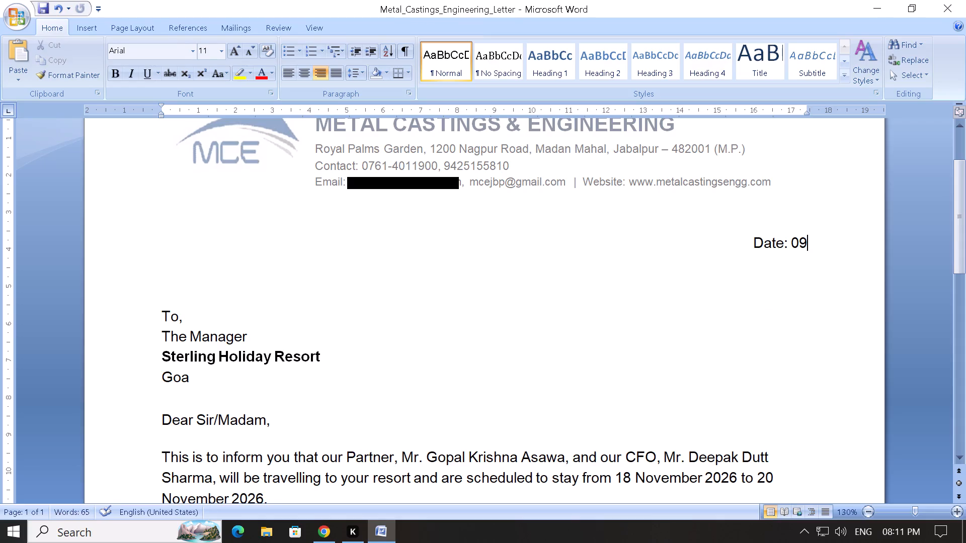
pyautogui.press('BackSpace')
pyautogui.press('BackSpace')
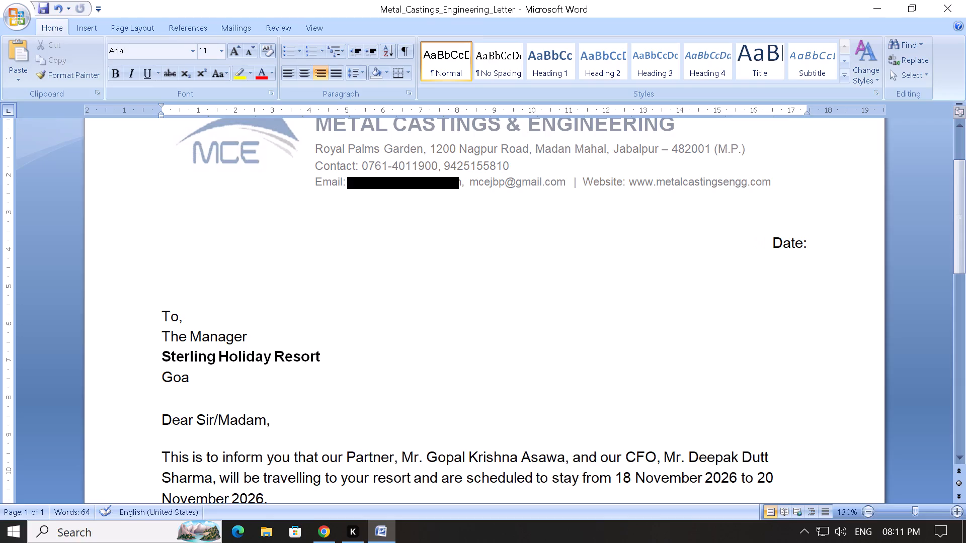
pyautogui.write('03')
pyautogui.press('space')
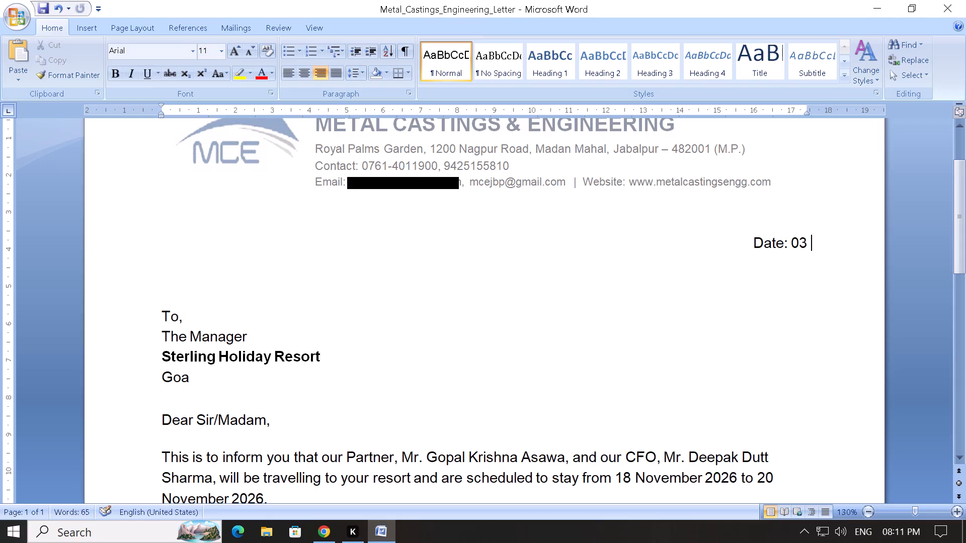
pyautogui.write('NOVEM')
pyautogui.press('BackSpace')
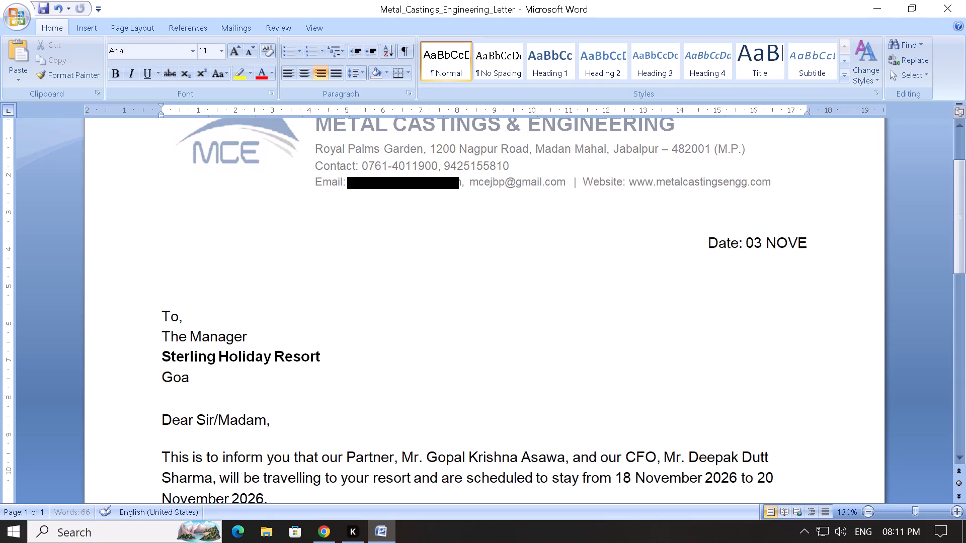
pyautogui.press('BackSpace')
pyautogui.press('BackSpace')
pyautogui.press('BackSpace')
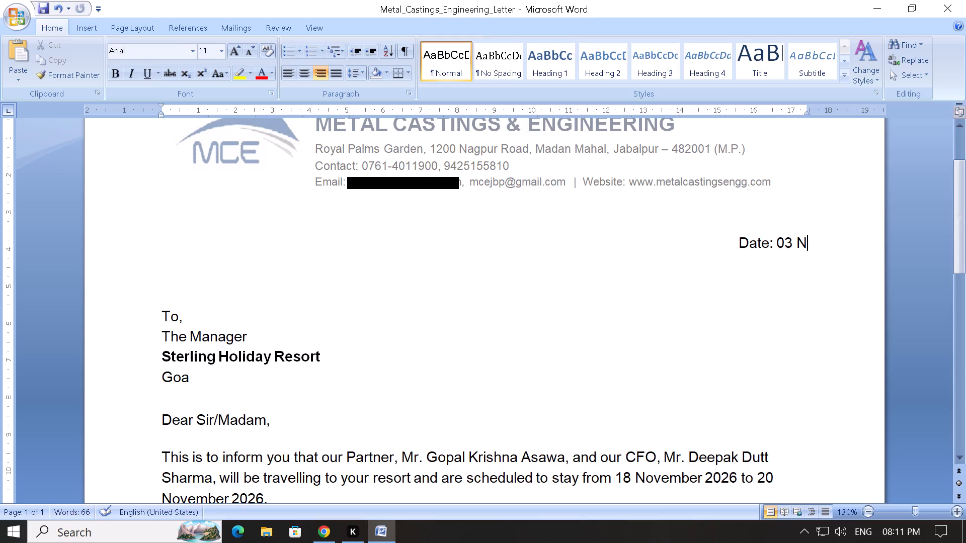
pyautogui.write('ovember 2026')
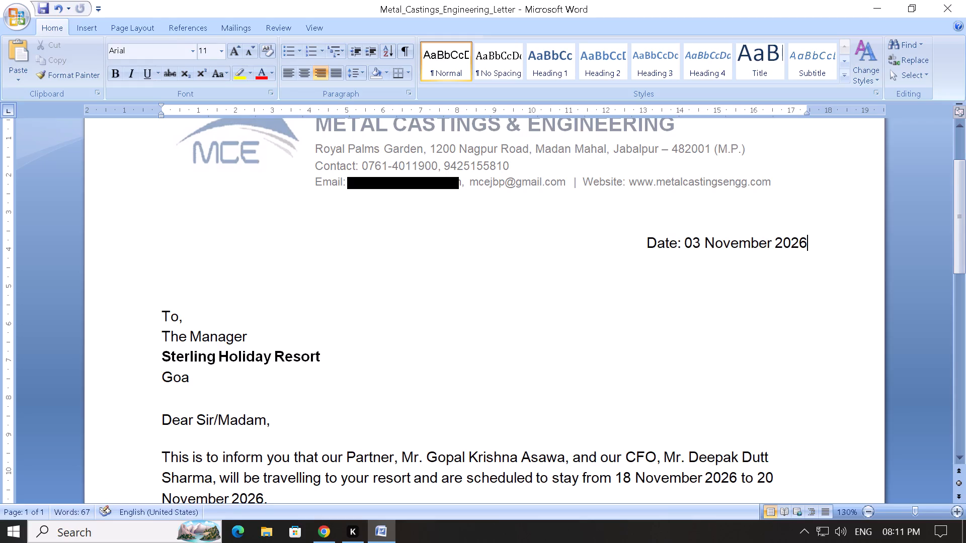
pyautogui.scroll(-1, 264, 343)
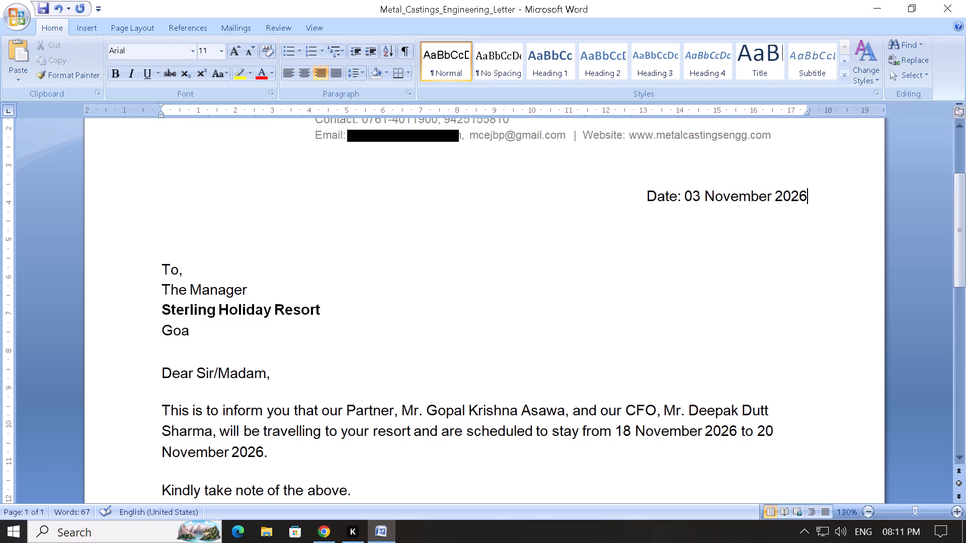
# Replace the recipient's location "Goa" under Sterling Holiday Resort with "Kanha".
pyautogui.scroll(-1, 247, 332)
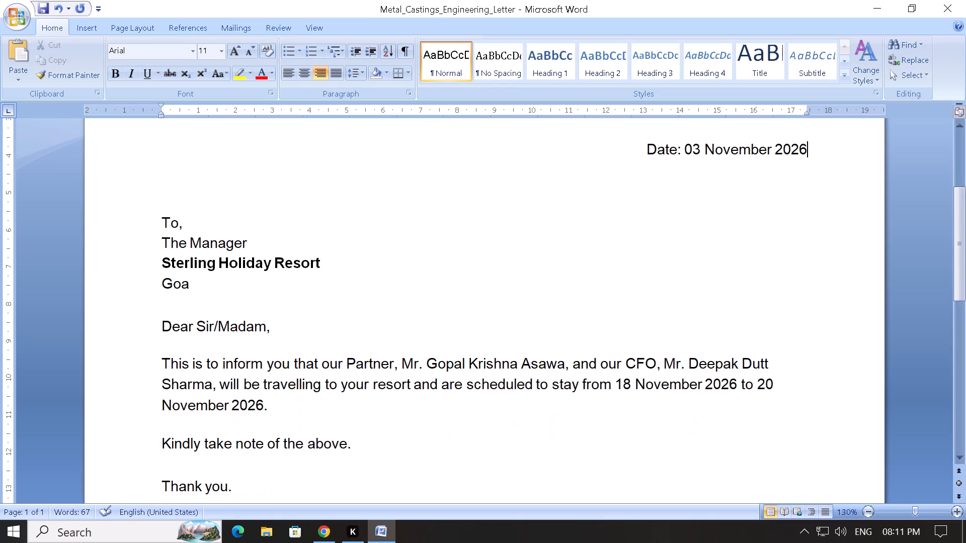
pyautogui.scroll(-1, 247, 332)
pyautogui.moveTo(162, 237); pyautogui.dragTo(199, 234)
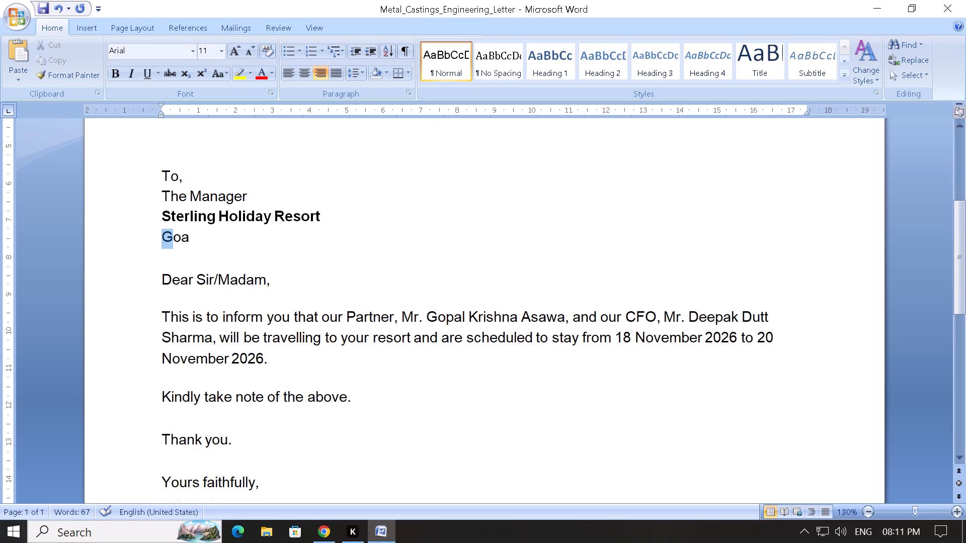
pyautogui.moveTo(199, 234); pyautogui.dragTo(188, 236)
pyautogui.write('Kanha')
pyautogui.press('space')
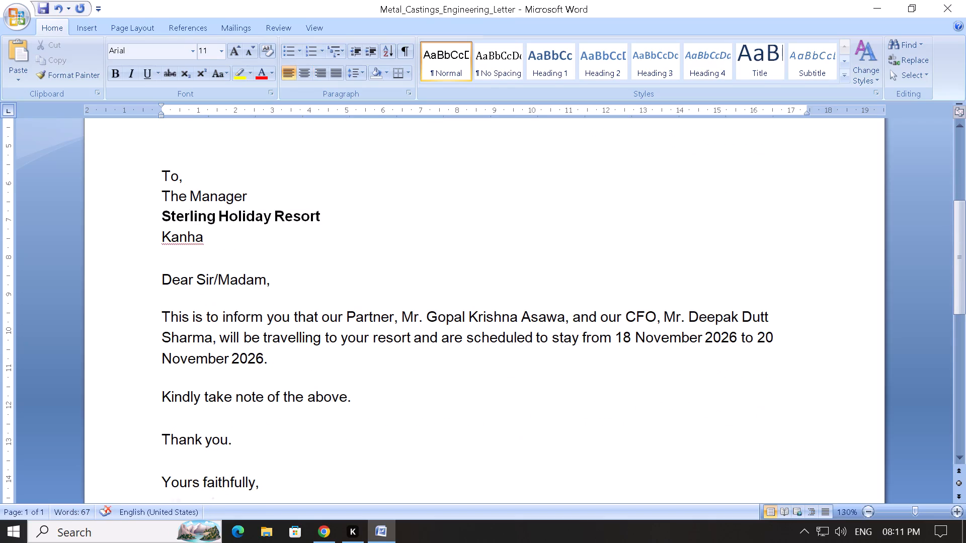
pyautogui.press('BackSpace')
# Delete the body's opening words from "This is to inform you" through the Partner's name and "and", and capitalise the sentence start as "Our CFO".
pyautogui.scroll(-1, 184, 230)
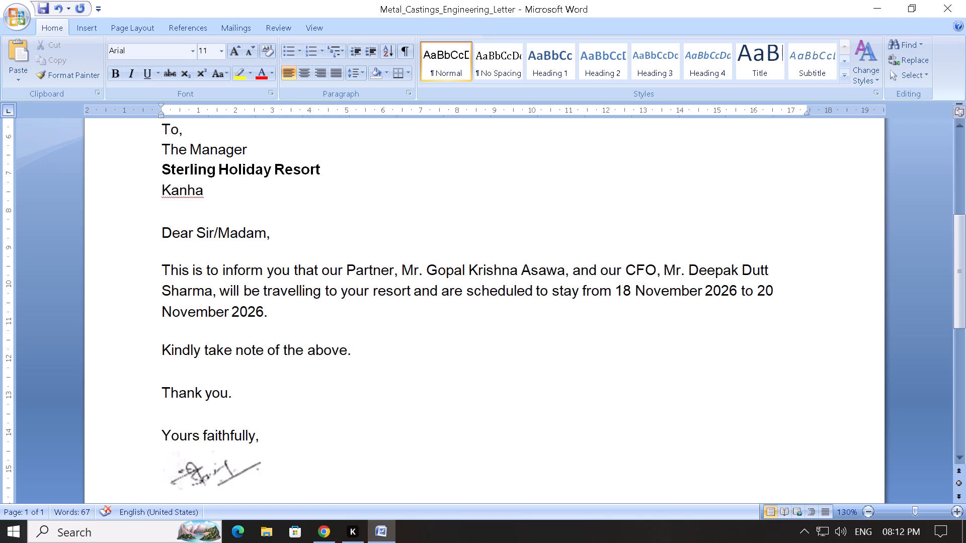
pyautogui.moveTo(602, 271); pyautogui.dragTo(486, 271)
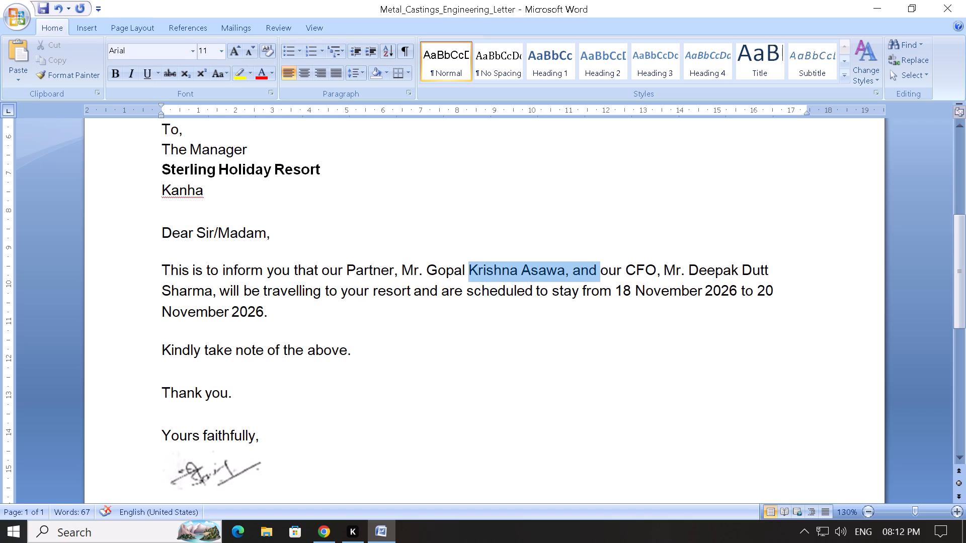
pyautogui.moveTo(486, 271); pyautogui.dragTo(180, 271)
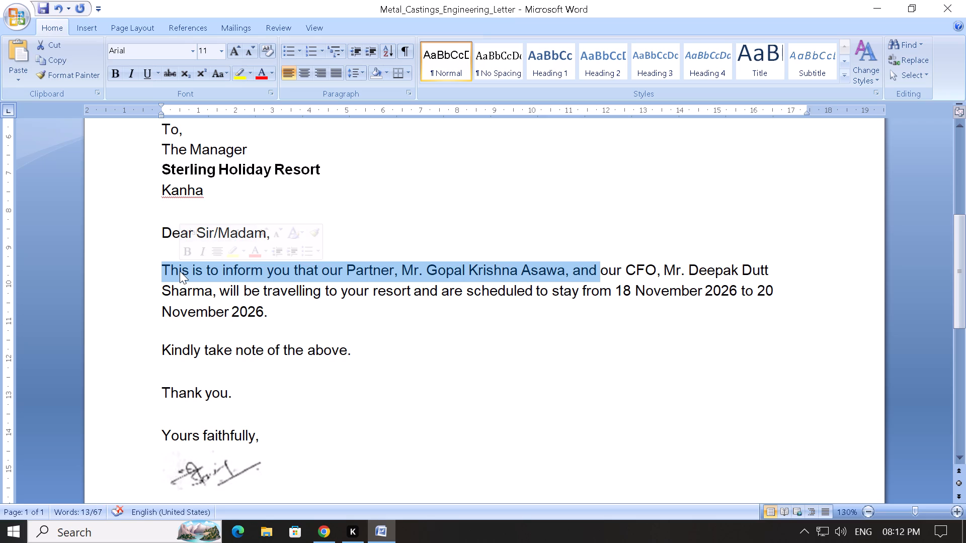
pyautogui.press('BackSpace')
pyautogui.click(171, 272)
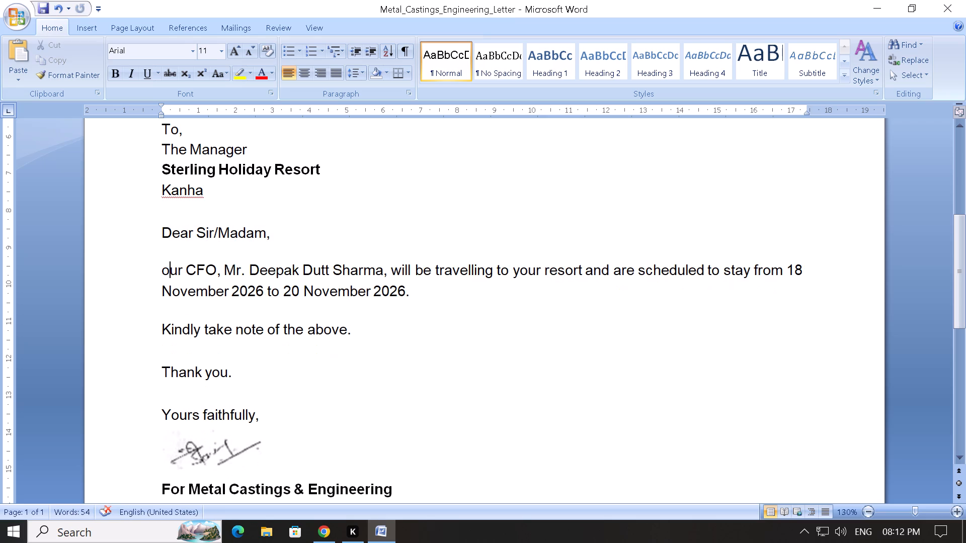
pyautogui.press('BackSpace')
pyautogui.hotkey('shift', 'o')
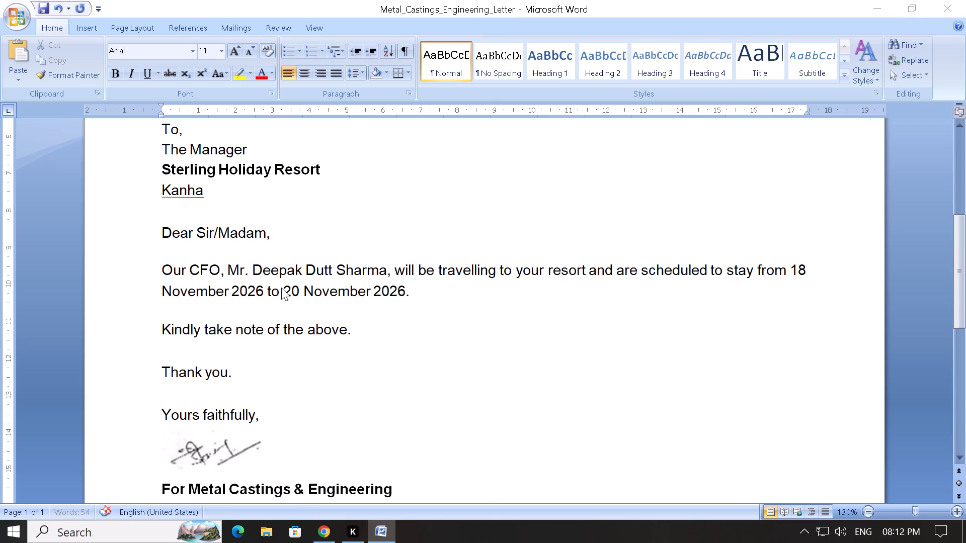
# Save the edited letter under its existing file name.
pyautogui.click(678, 438)
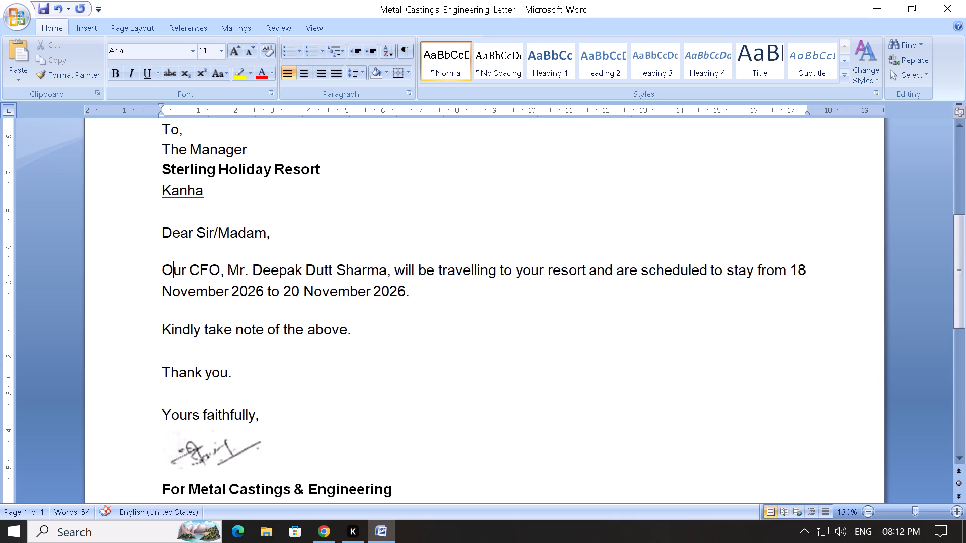
pyautogui.click(43, 7)
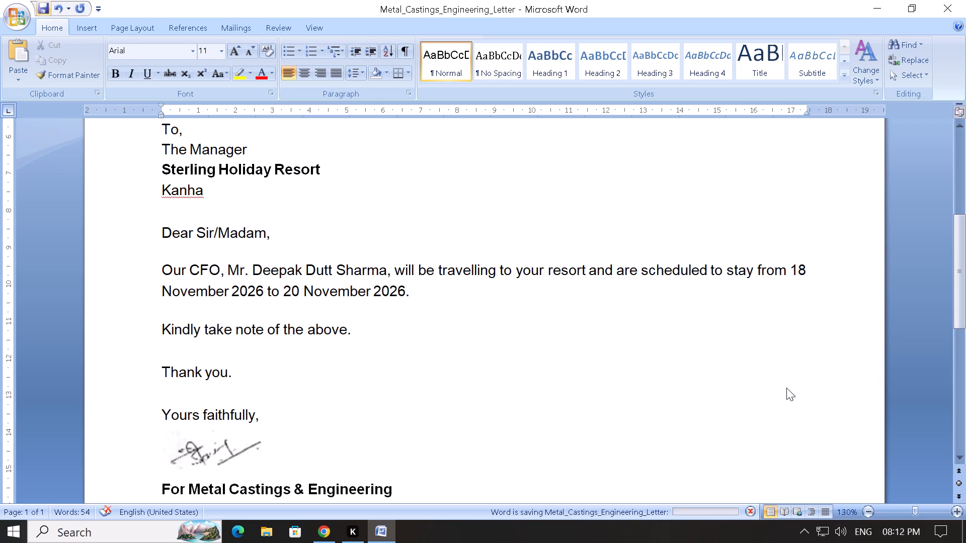
# Replace "are" before "scheduled" in the body sentence with "will stay there from".
pyautogui.click(631, 270)
pyautogui.click(635, 271)
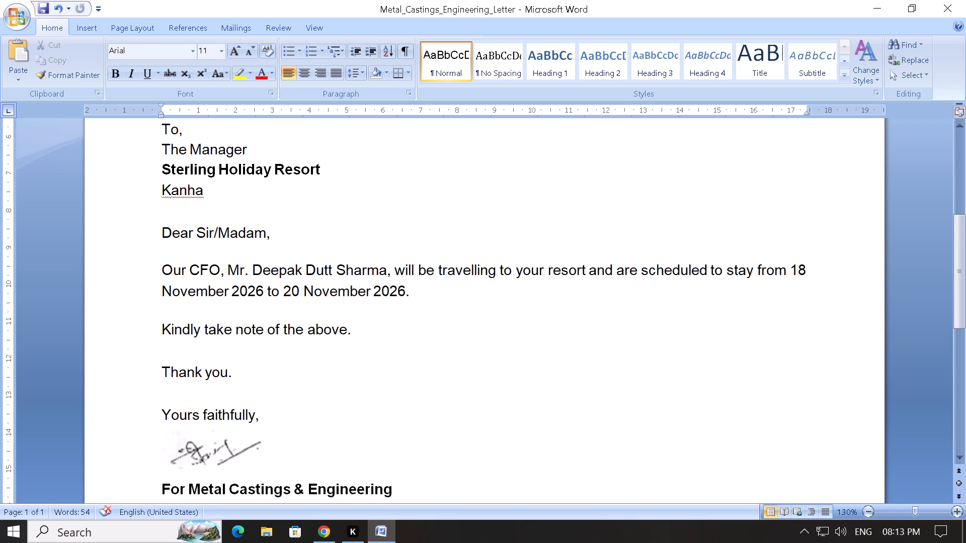
pyautogui.moveTo(589, 271); pyautogui.dragTo(625, 271)
pyautogui.click(630, 338)
pyautogui.click(587, 264)
pyautogui.moveTo(618, 270); pyautogui.dragTo(635, 267)
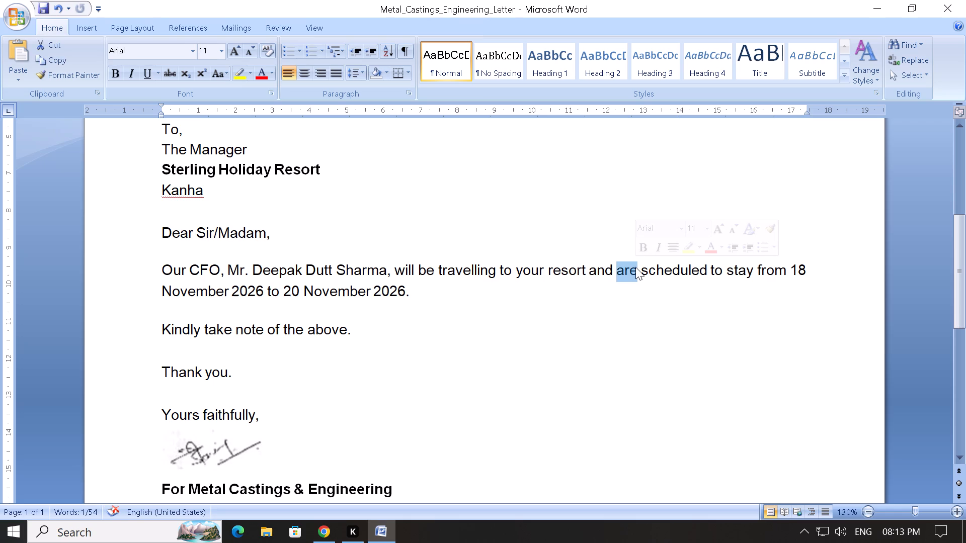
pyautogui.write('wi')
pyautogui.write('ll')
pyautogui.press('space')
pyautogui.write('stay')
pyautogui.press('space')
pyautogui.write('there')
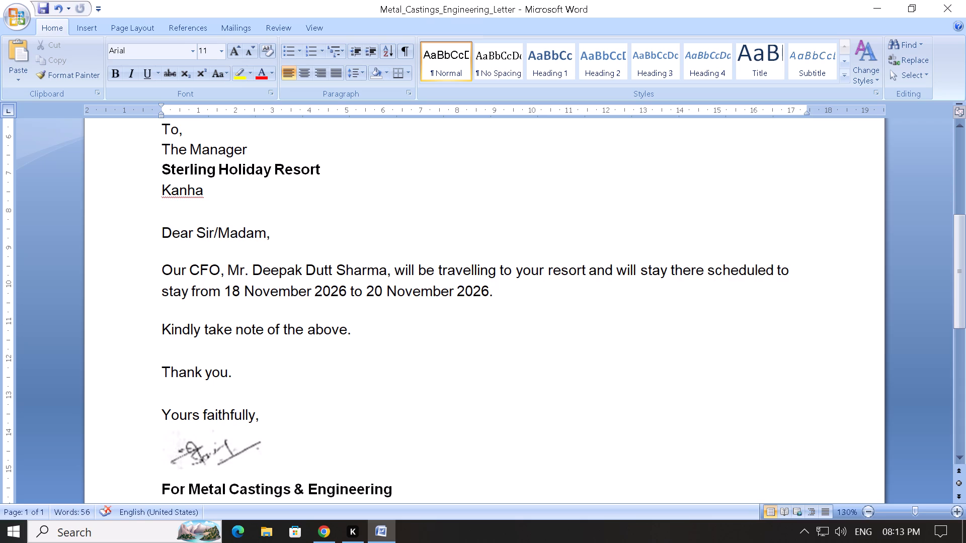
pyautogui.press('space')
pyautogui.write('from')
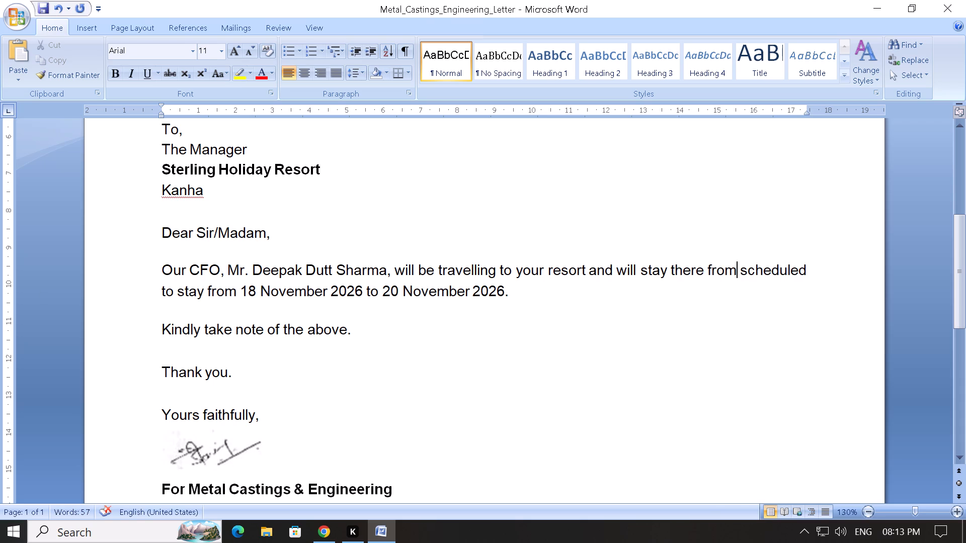
# Delete the redundant words "scheduled to stay from" before the stay's start date, keeping a single space there.
pyautogui.moveTo(235, 291); pyautogui.dragTo(741, 270)
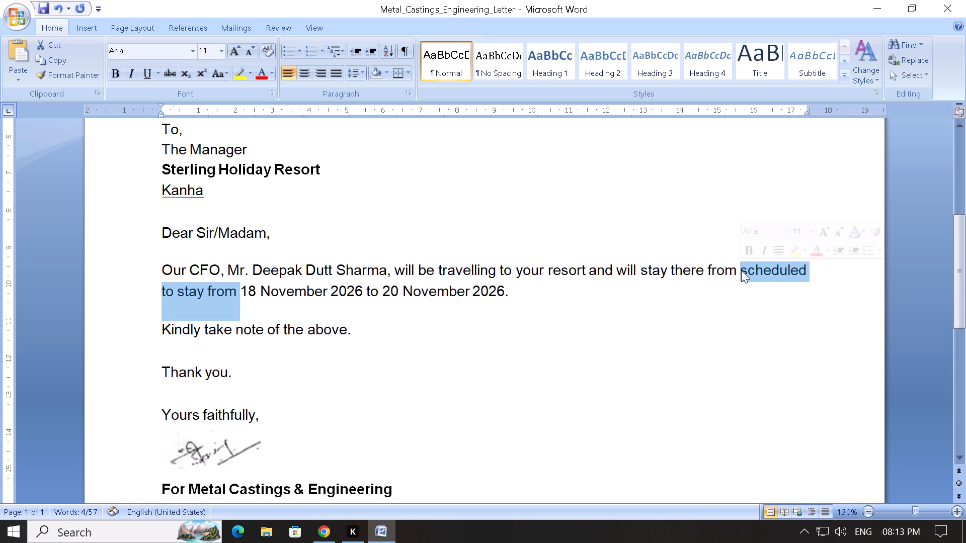
pyautogui.press('BackSpace')
pyautogui.press('BackSpace')
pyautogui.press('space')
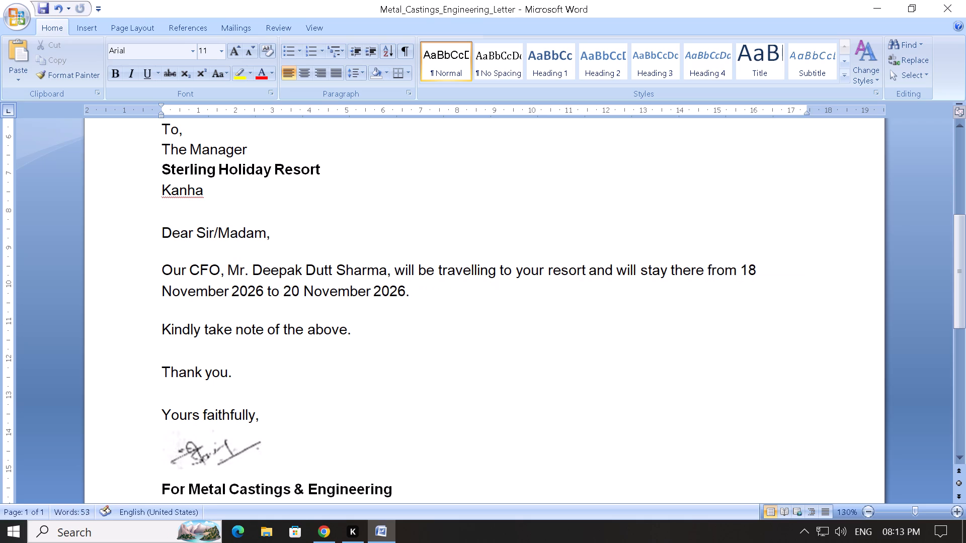
# Change the stay period in the body sentence to 9 November 2026 to 10 November 2026.
pyautogui.click(755, 270)
pyautogui.press('BackSpace')
pyautogui.press('BackSpace')
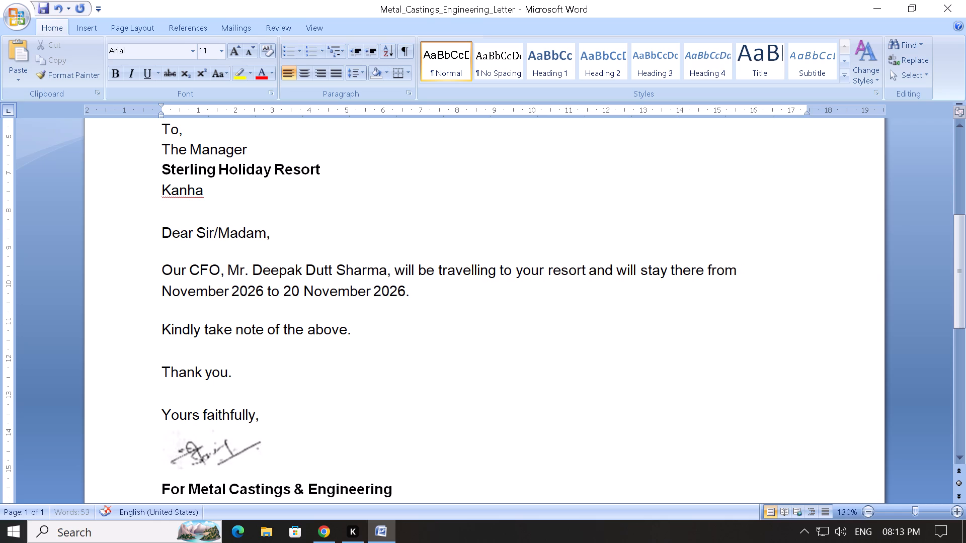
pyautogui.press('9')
pyautogui.click(296, 298)
pyautogui.press('BackSpace')
pyautogui.press('BackSpace')
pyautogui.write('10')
# Check the end of the letter down to the signature block and save the document.
pyautogui.scroll(-1, 339, 351)
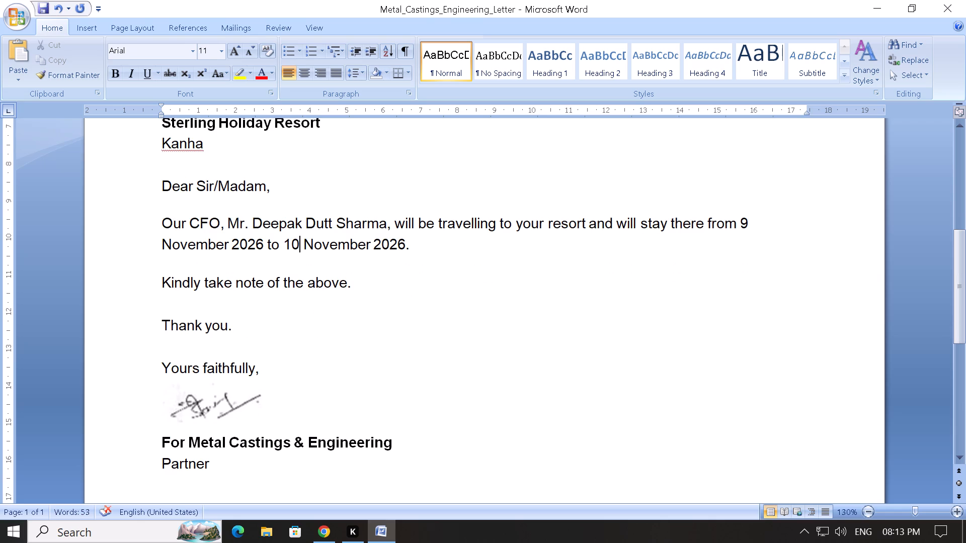
pyautogui.scroll(-2, 354, 361)
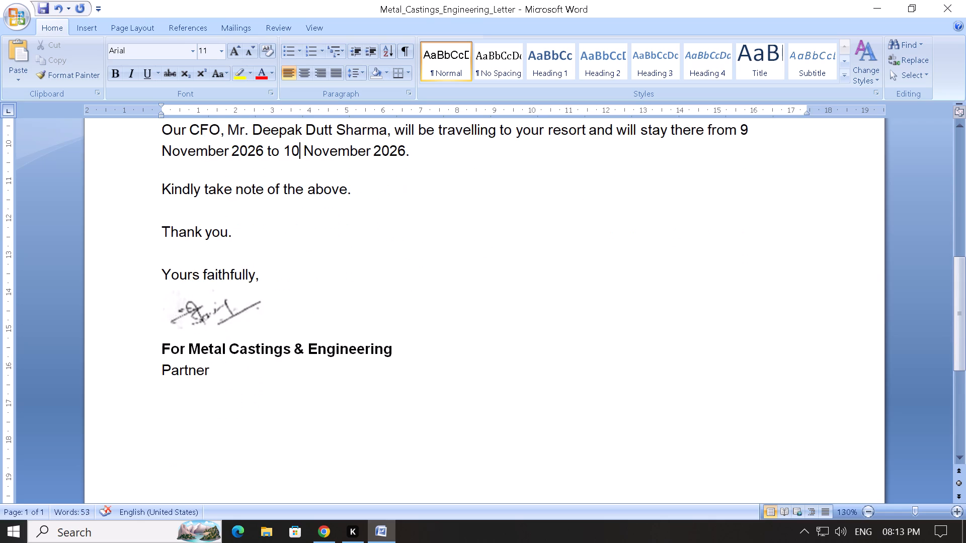
pyautogui.scroll(2, 354, 361)
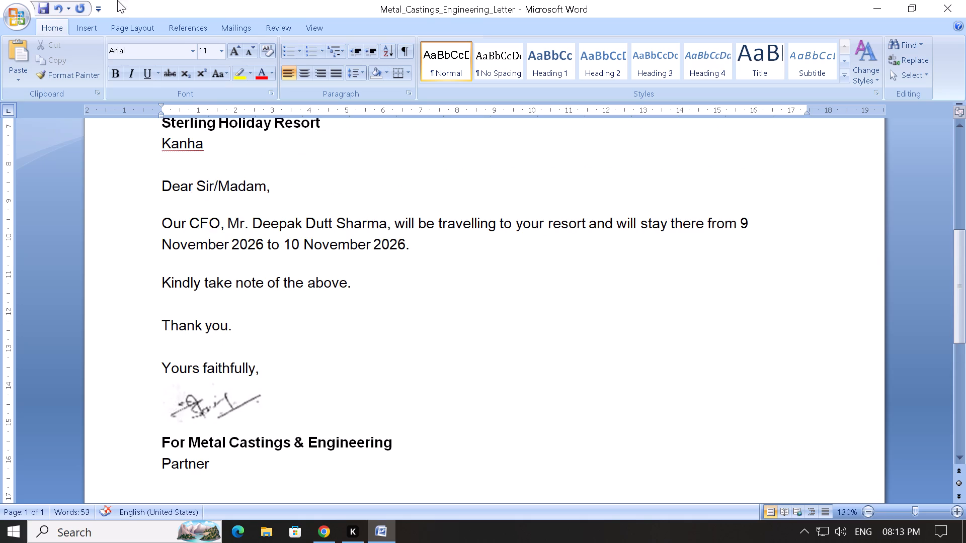
pyautogui.click(43, 0)
# Proofread the revised letter from the letterhead and date through the CFO's details and stay dates to the signature block.
pyautogui.keyDown('ctrl'); pyautogui.scroll(-2, 520, 419); pyautogui.keyUp('ctrl')
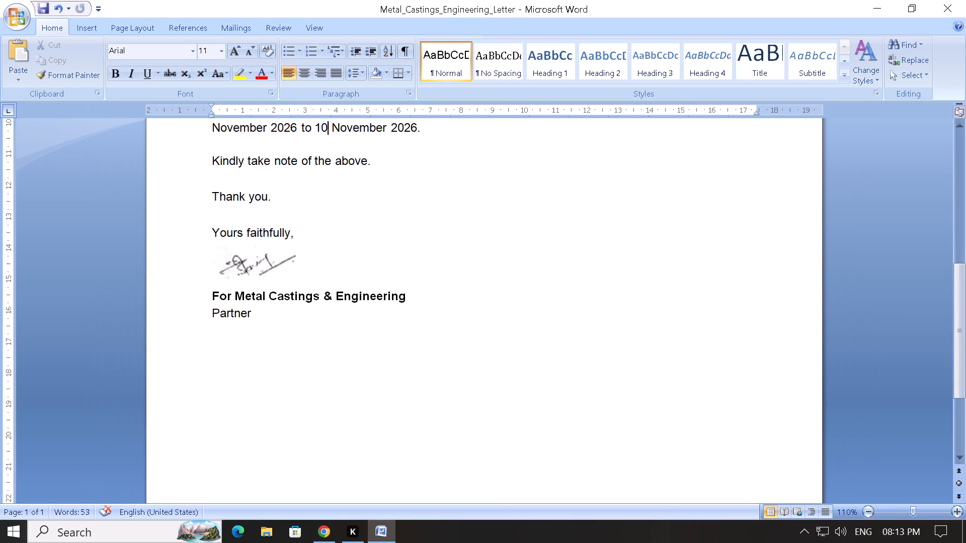
pyautogui.scroll(2, 520, 419)
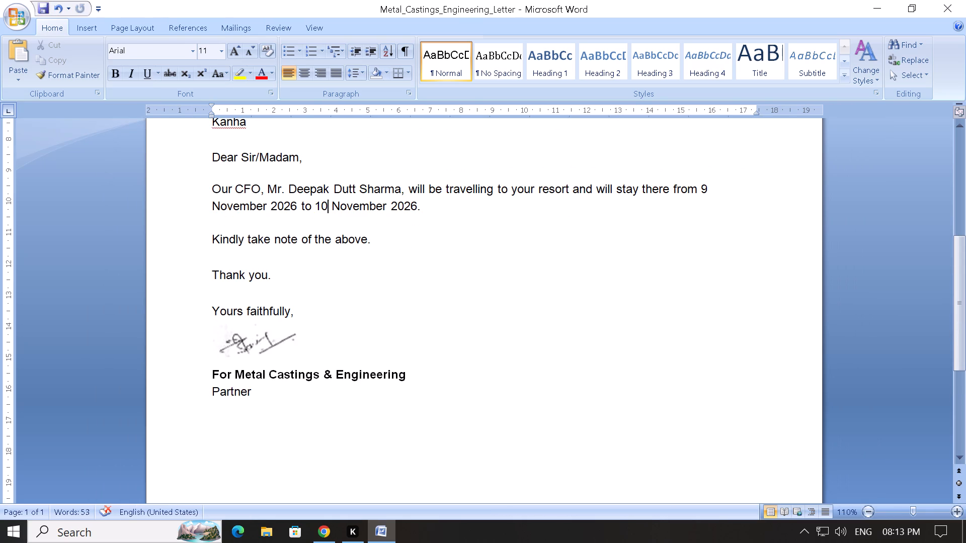
pyautogui.scroll(1, 474, 373)
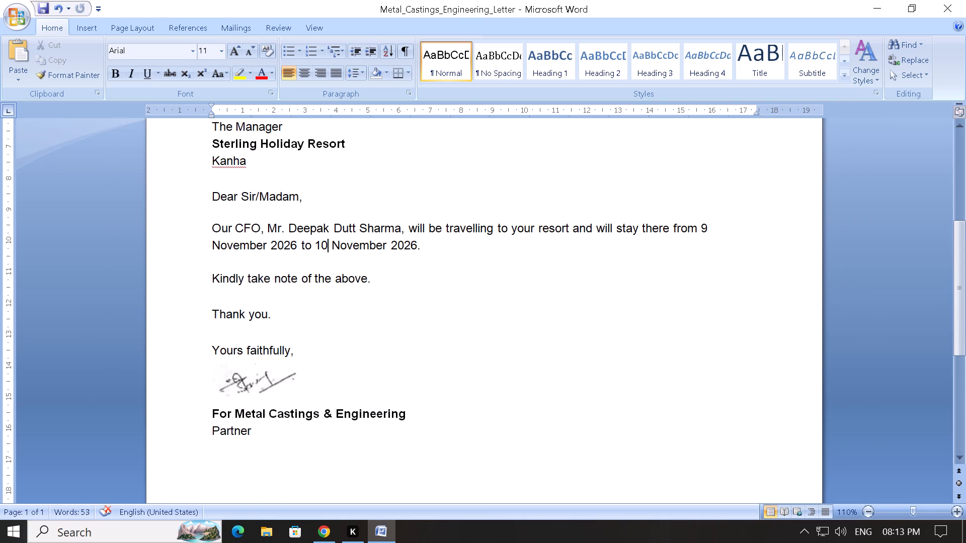
pyautogui.scroll(6, 519, 407)
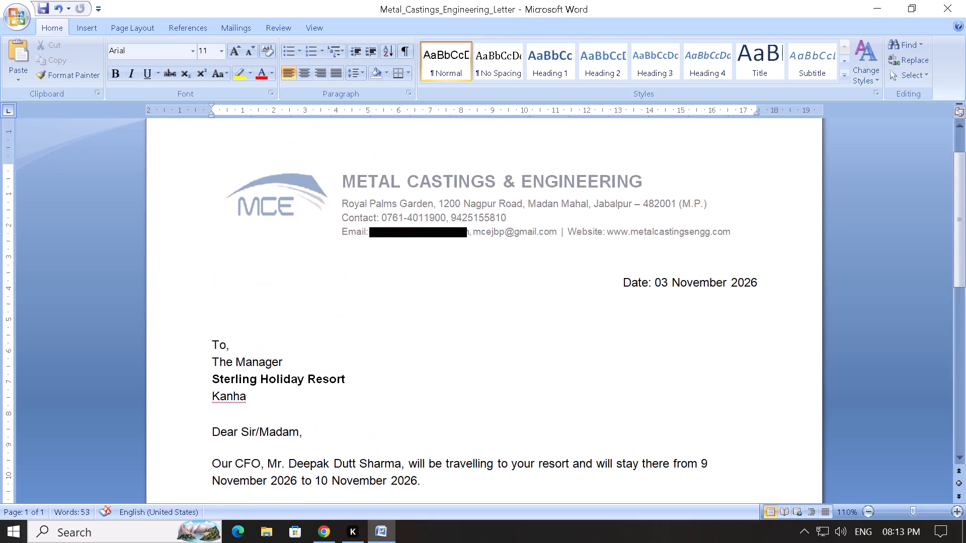
pyautogui.scroll(-1, 514, 406)
pyautogui.scroll(1, 514, 406)
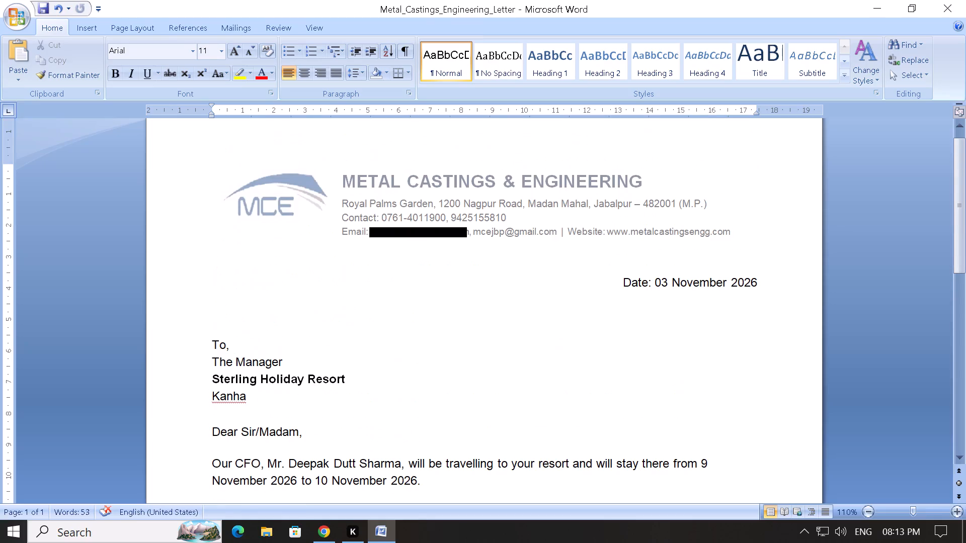
pyautogui.scroll(-2, 510, 402)
pyautogui.scroll(-2, 395, 420)
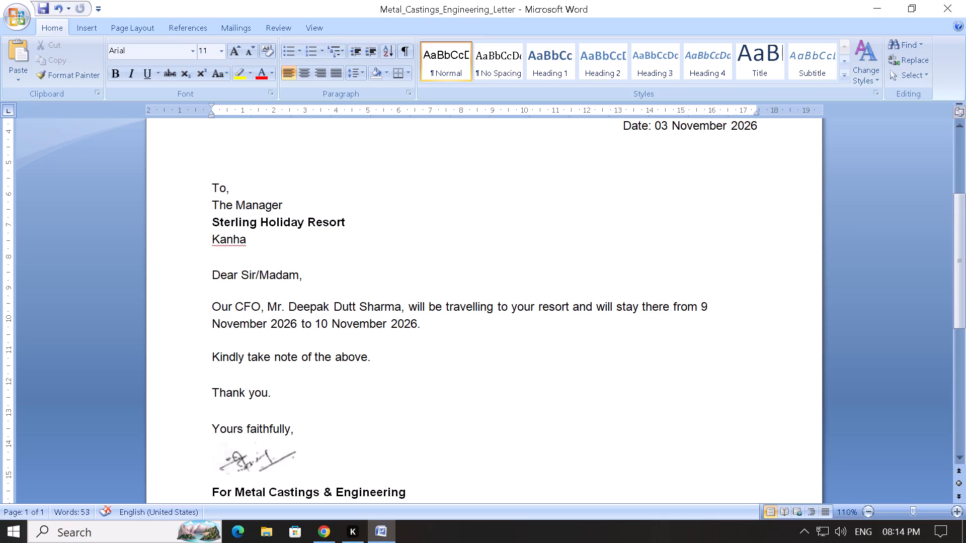
pyautogui.moveTo(235, 305); pyautogui.dragTo(401, 309)
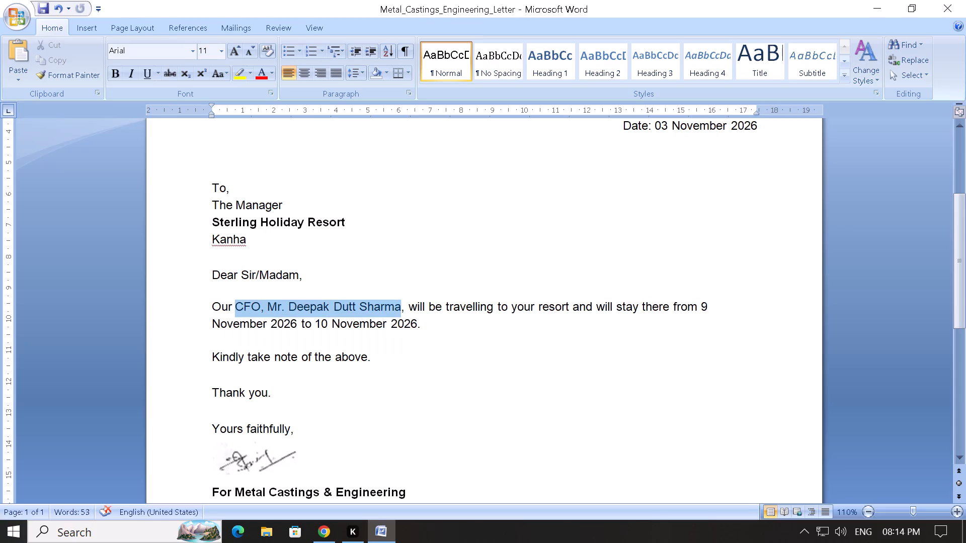
pyautogui.moveTo(401, 309); pyautogui.dragTo(400, 309)
pyautogui.click(462, 382)
pyautogui.scroll(-6, 467, 385)
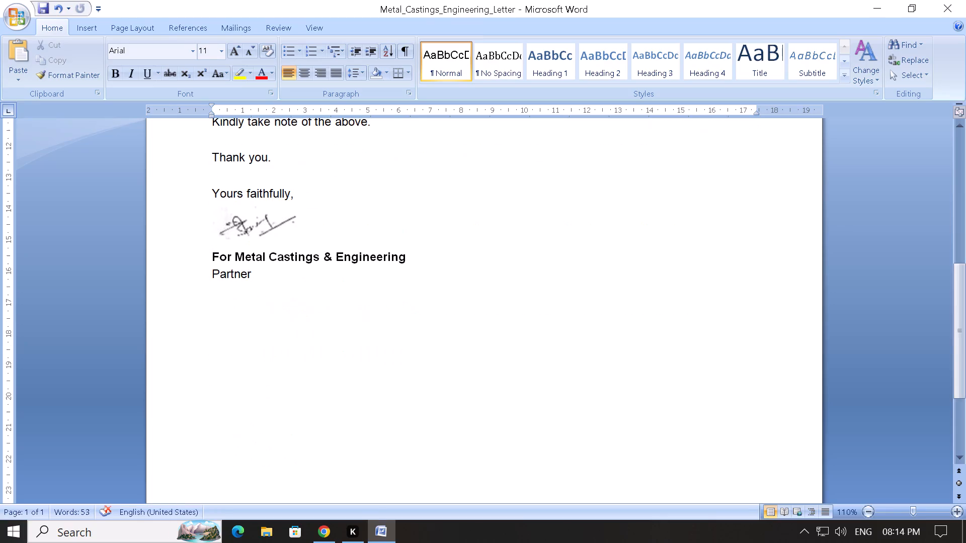
pyautogui.keyDown('ctrl'); pyautogui.scroll(-6, 467, 385); pyautogui.keyUp('ctrl')
pyautogui.keyDown('ctrl'); pyautogui.scroll(6, 225, 343); pyautogui.keyUp('ctrl')
pyautogui.scroll(3, 252, 347)
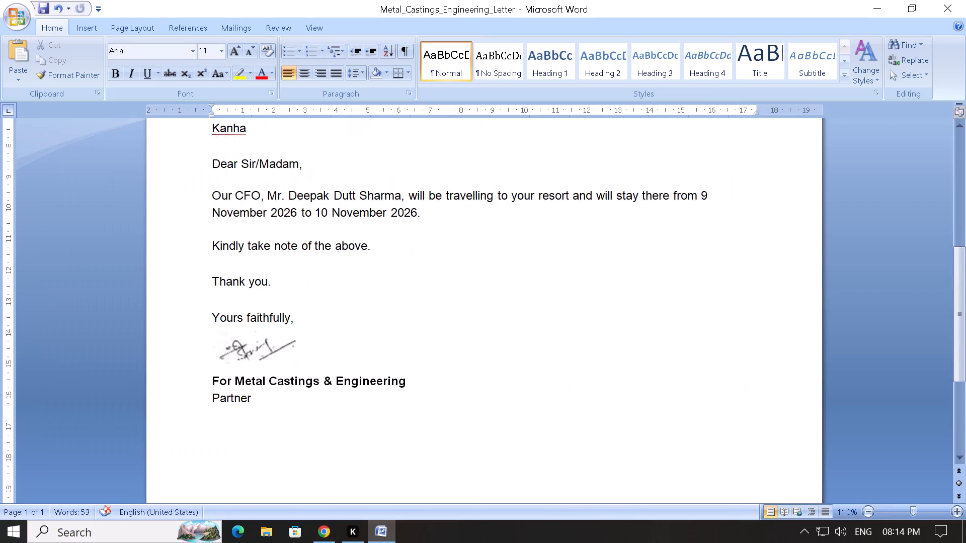
# Replace the CFO's title and name after "Our" in the body sentence with "Following Exicutives".
pyautogui.scroll(4, 252, 347)
pyautogui.scroll(-2, 362, 377)
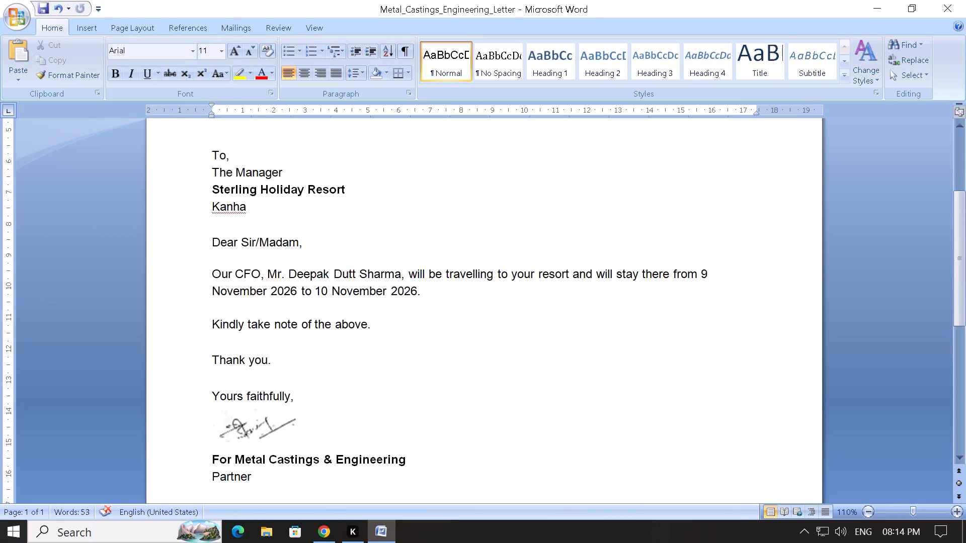
pyautogui.click(400, 267)
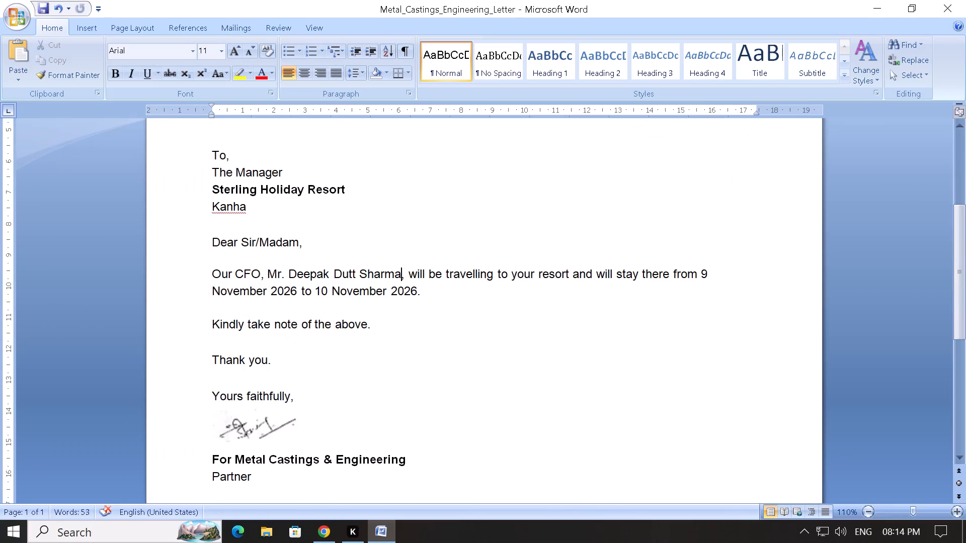
# Review the letter from the addressee block through the body and signature block down to the page footer.
pyautogui.scroll(-4, 438, 357)
pyautogui.scroll(4, 438, 357)
pyautogui.scroll(-6, 438, 357)
pyautogui.scroll(6, 439, 358)
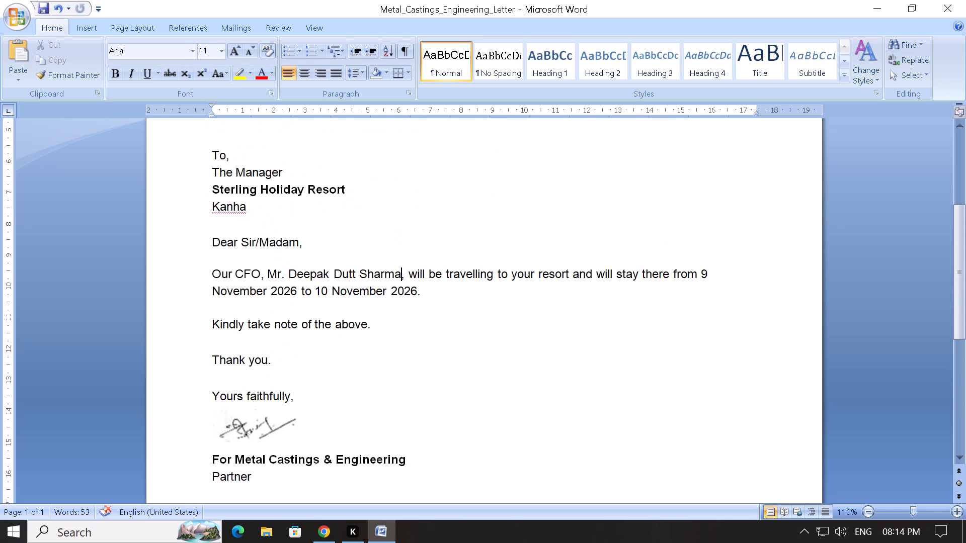
pyautogui.scroll(-7, 445, 355)
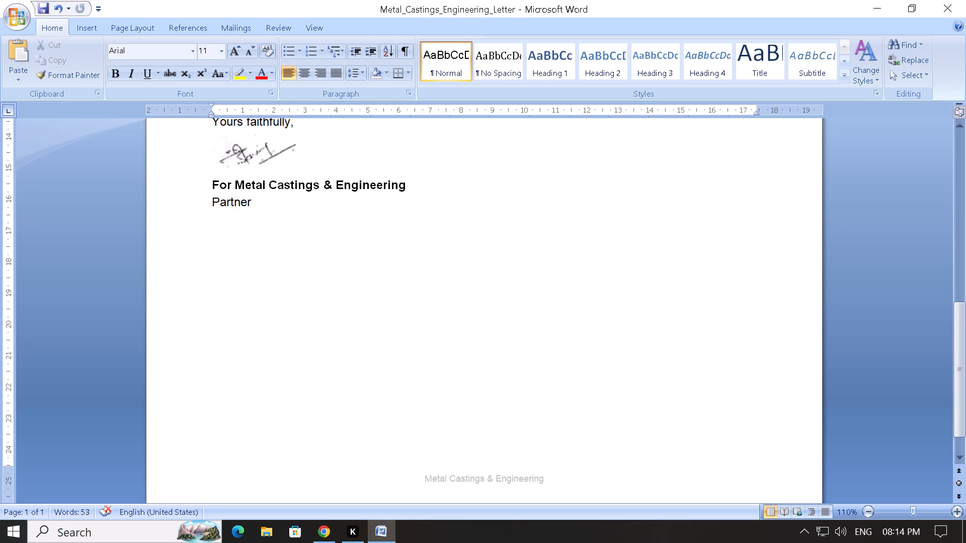
pyautogui.scroll(-3, 445, 352)
pyautogui.scroll(2, 445, 352)
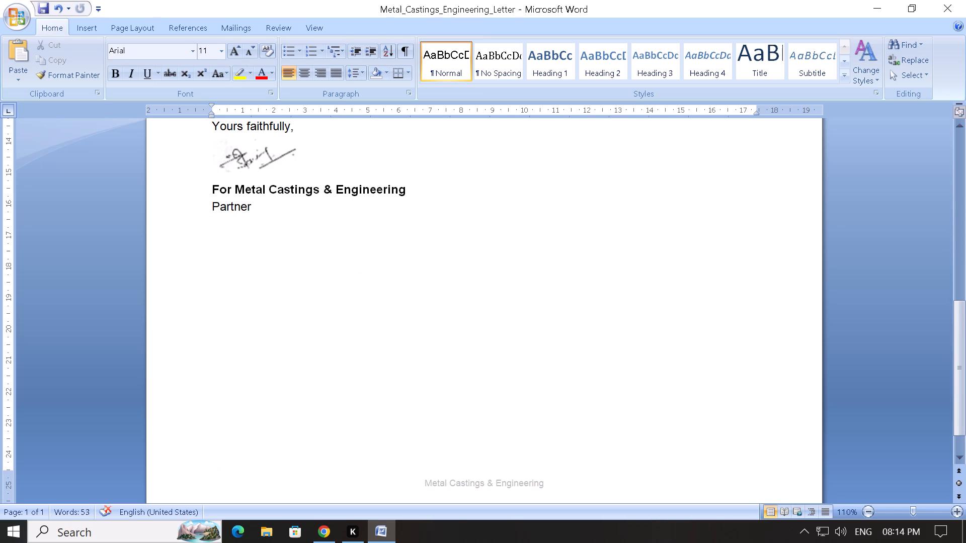
pyautogui.scroll(6, 445, 351)
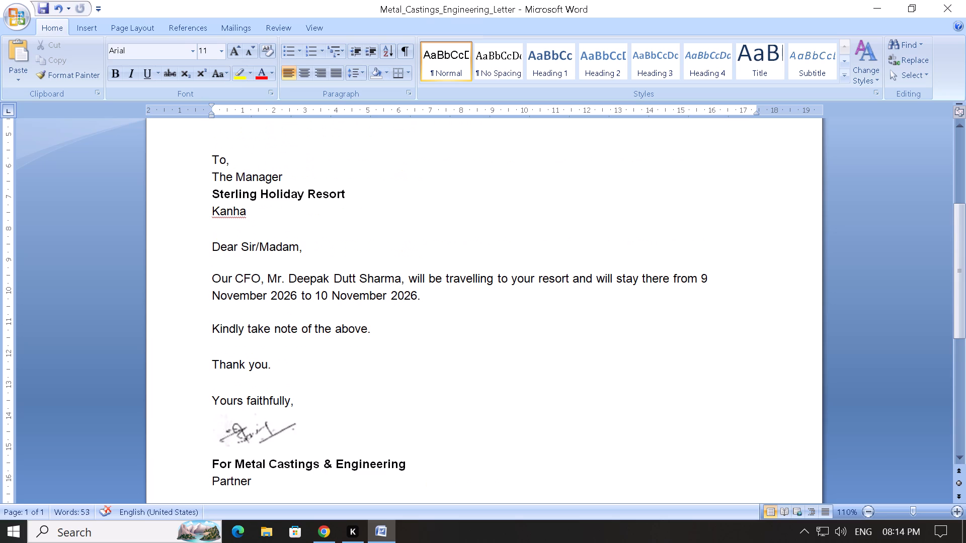
# Replace the CFO's title and name, including the trailing comma, after "Our" in the body sentence with "Following Exicutives".
pyautogui.moveTo(234, 276); pyautogui.dragTo(417, 278)
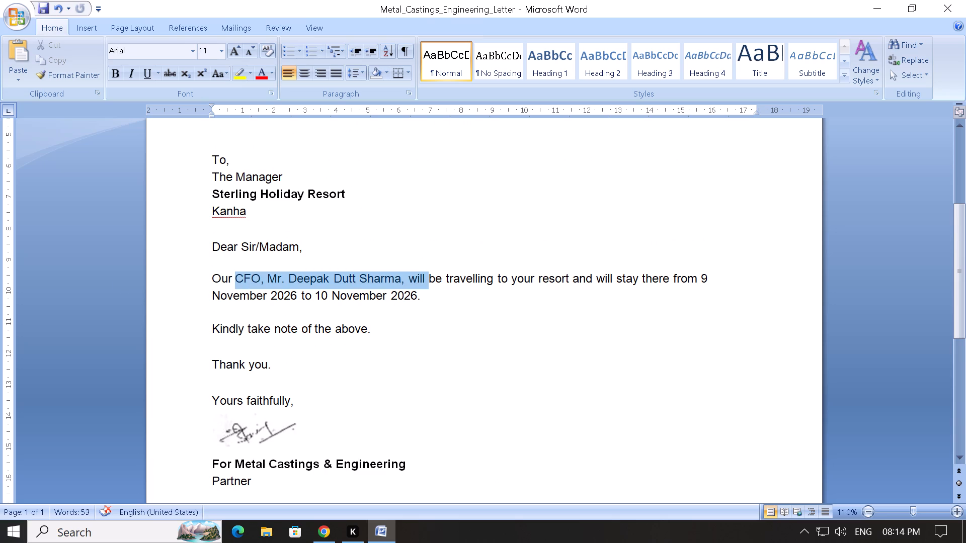
pyautogui.moveTo(417, 278); pyautogui.dragTo(402, 280)
pyautogui.moveTo(402, 280); pyautogui.dragTo(405, 281)
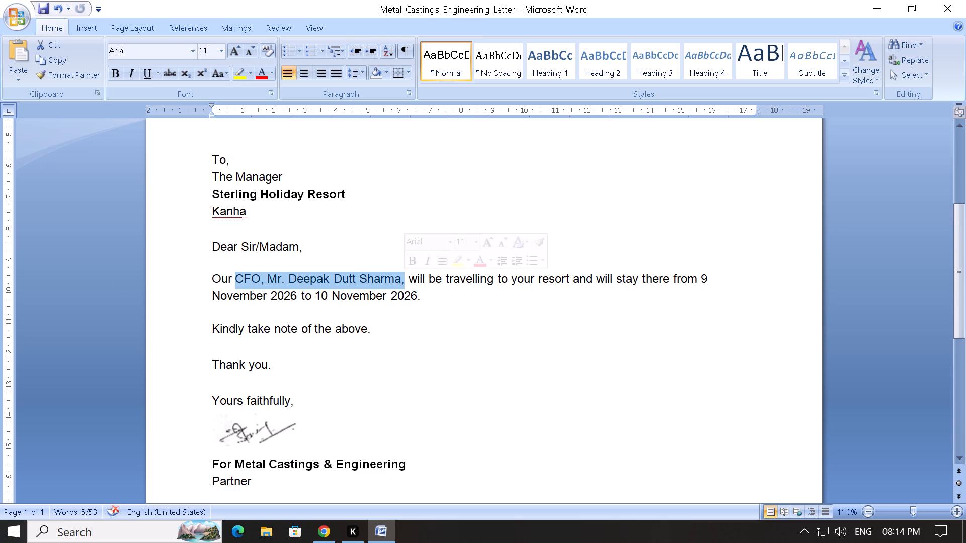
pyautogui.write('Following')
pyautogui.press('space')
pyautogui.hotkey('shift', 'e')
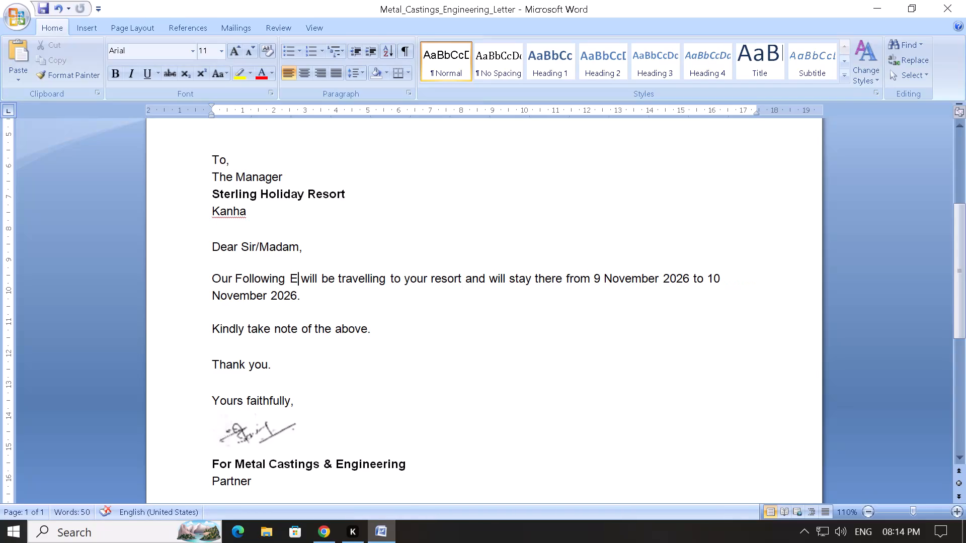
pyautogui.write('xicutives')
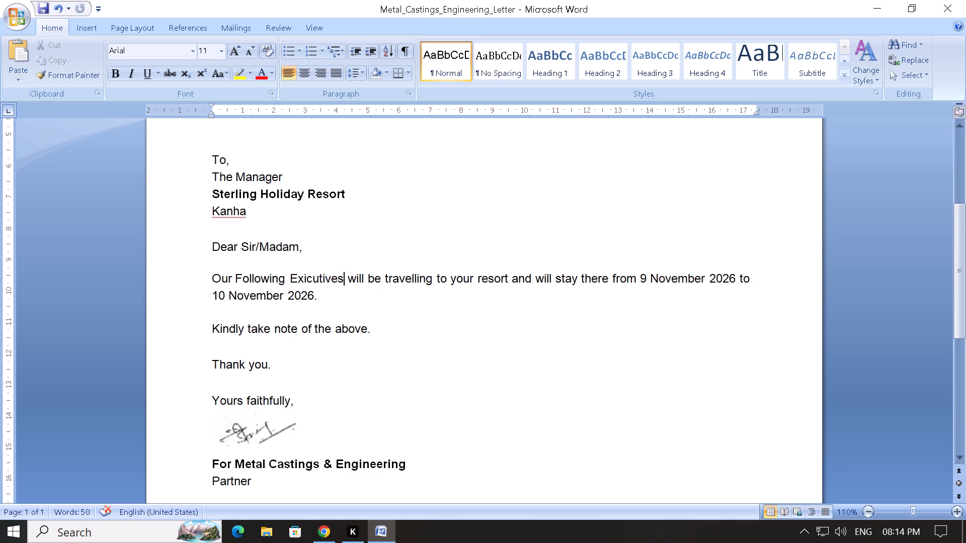
# Replace the full stop after "10 November 2026" in the body sentence with a space and a colon.
pyautogui.click(327, 299)
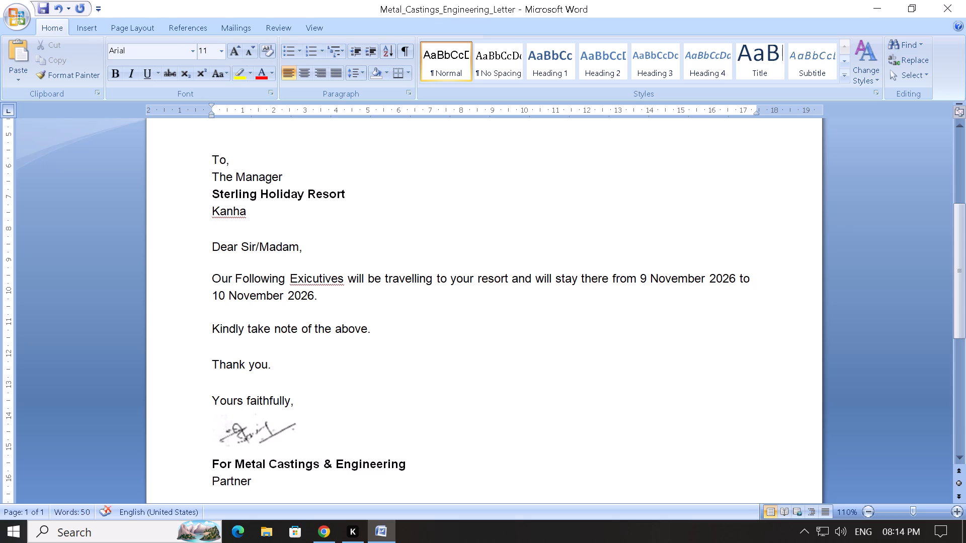
pyautogui.click(466, 410)
pyautogui.click(327, 305)
pyautogui.press('BackSpace')
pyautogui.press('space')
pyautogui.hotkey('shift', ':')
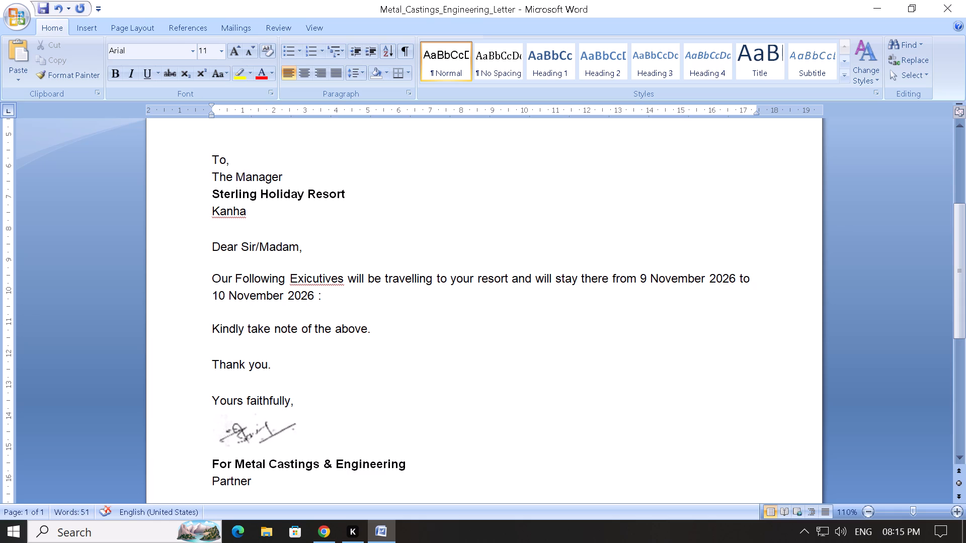
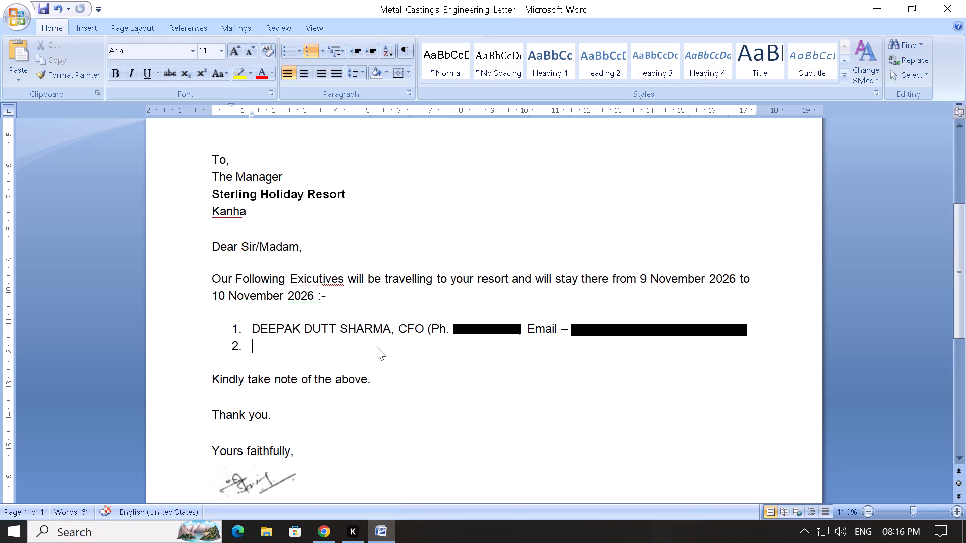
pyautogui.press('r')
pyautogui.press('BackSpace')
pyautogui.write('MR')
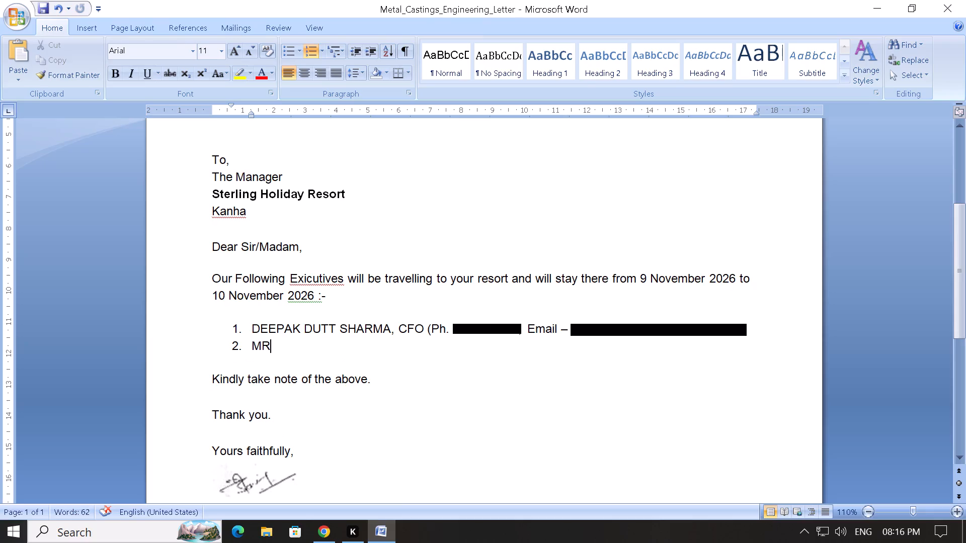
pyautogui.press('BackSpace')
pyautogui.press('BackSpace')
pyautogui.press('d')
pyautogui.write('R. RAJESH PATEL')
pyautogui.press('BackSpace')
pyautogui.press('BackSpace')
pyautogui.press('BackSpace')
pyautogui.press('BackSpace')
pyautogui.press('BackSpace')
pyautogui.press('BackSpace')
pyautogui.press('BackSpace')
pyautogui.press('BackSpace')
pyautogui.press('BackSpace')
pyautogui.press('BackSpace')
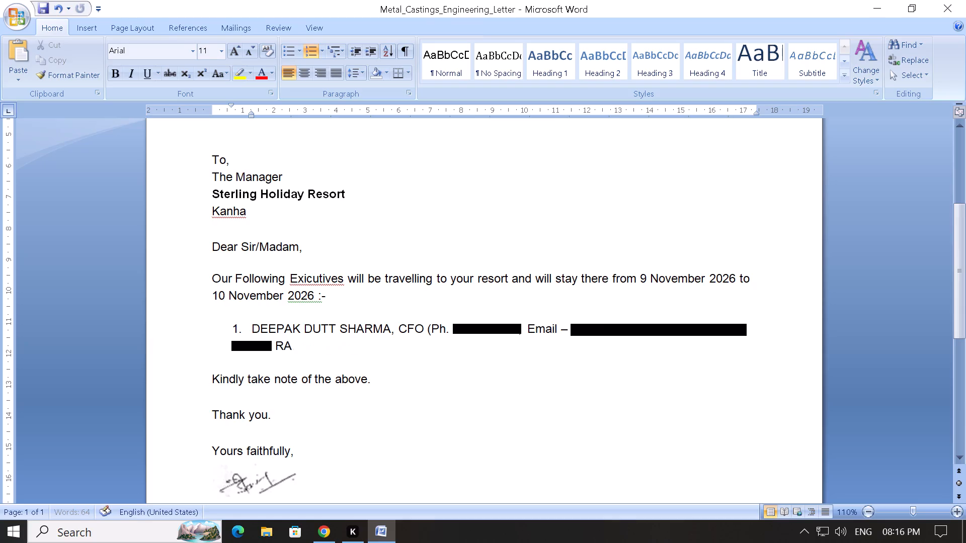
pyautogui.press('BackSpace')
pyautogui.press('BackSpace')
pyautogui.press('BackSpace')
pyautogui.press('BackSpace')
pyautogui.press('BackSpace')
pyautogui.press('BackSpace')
# Enter the second executive's name, prefixed with "MR." and followed by a comma, as item 2 of the numbered list.
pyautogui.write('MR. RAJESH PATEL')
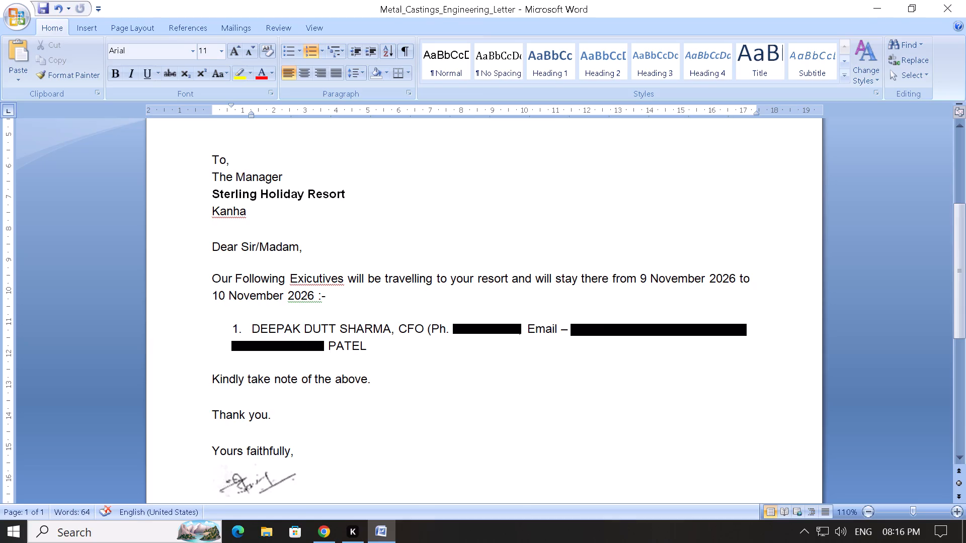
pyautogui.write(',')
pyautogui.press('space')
# Add a third item to the numbered list with the third executive's name prefixed with "MR.".
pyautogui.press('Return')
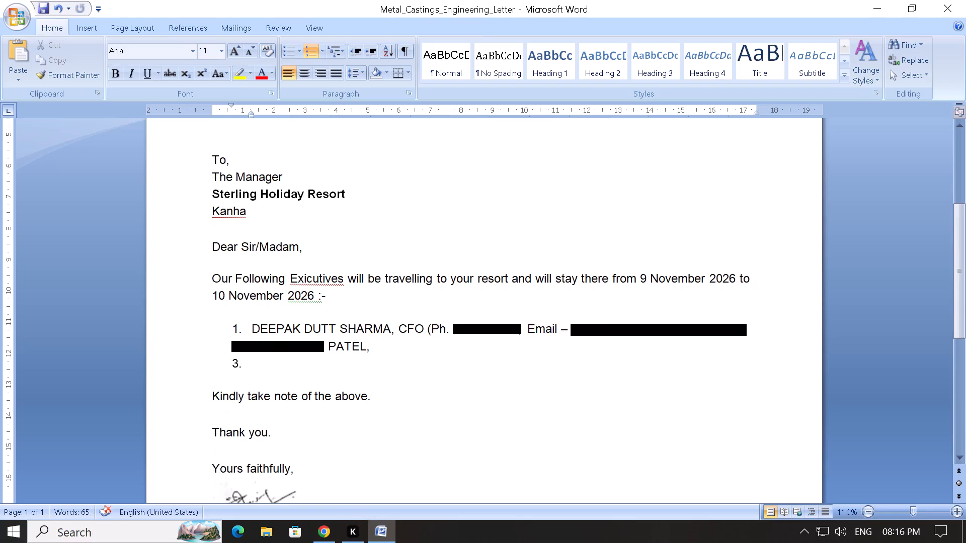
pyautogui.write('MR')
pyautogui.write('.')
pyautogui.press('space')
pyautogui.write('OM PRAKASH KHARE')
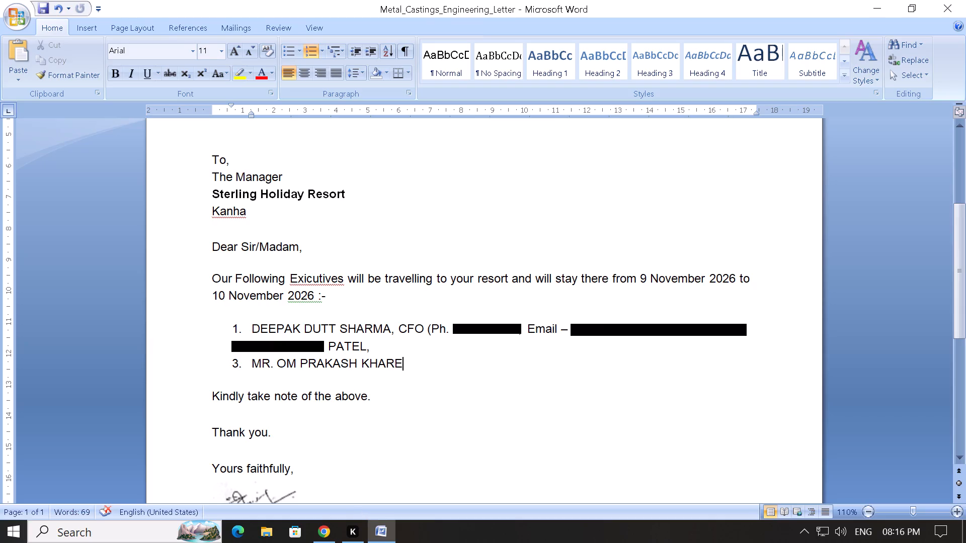
# Review the whole page layout of the letter, from the letterhead through the executives list to the footer.
pyautogui.scroll(-1, 394, 419)
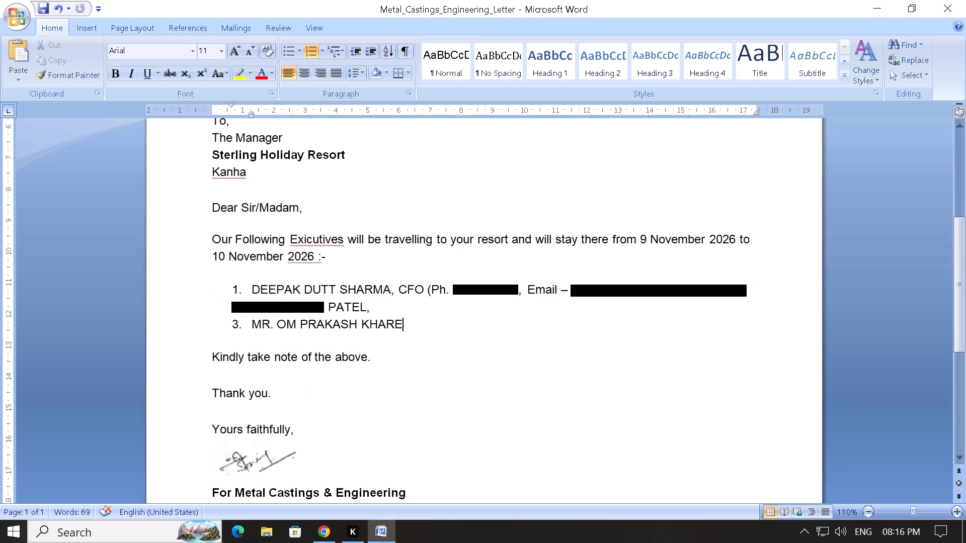
pyautogui.scroll(-3, 278, 399)
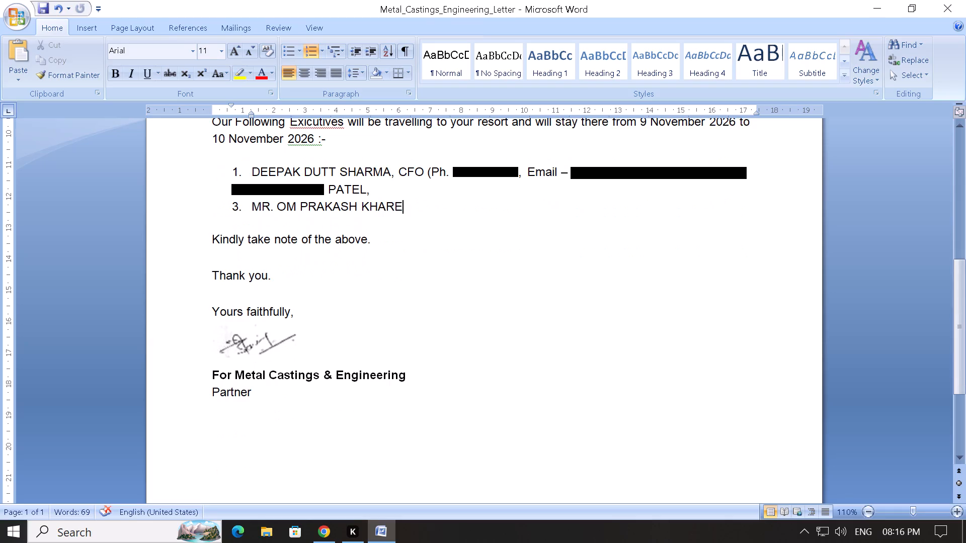
pyautogui.keyDown('ctrl'); pyautogui.scroll(-3, 275, 370); pyautogui.keyUp('ctrl')
pyautogui.scroll(-5, 355, 387)
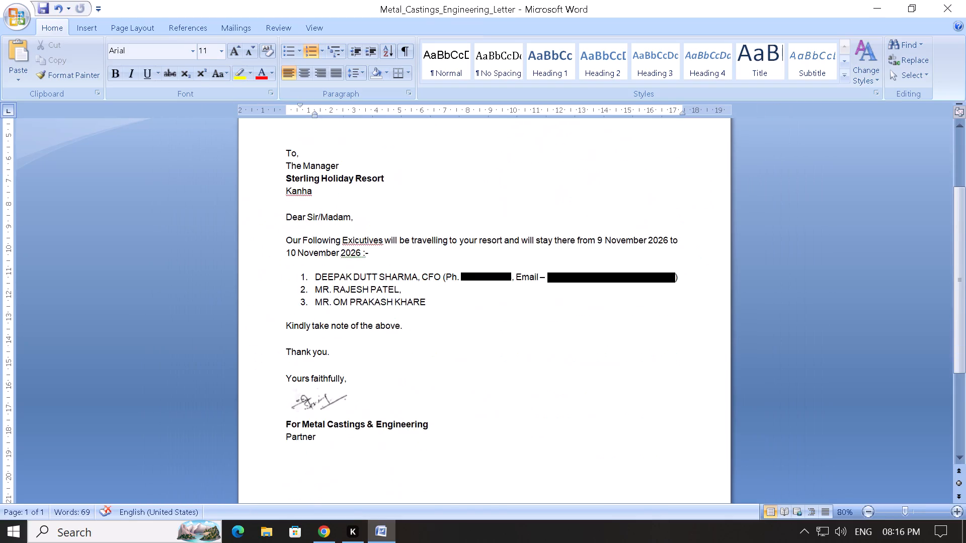
pyautogui.scroll(-3, 355, 387)
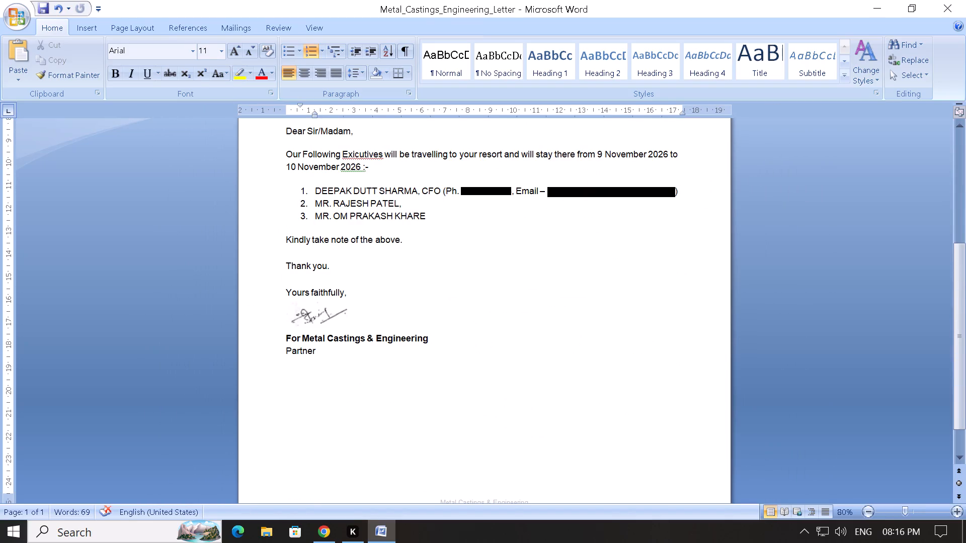
pyautogui.keyDown('ctrl'); pyautogui.scroll(-3, 359, 373); pyautogui.keyUp('ctrl')
pyautogui.scroll(-2, 333, 396)
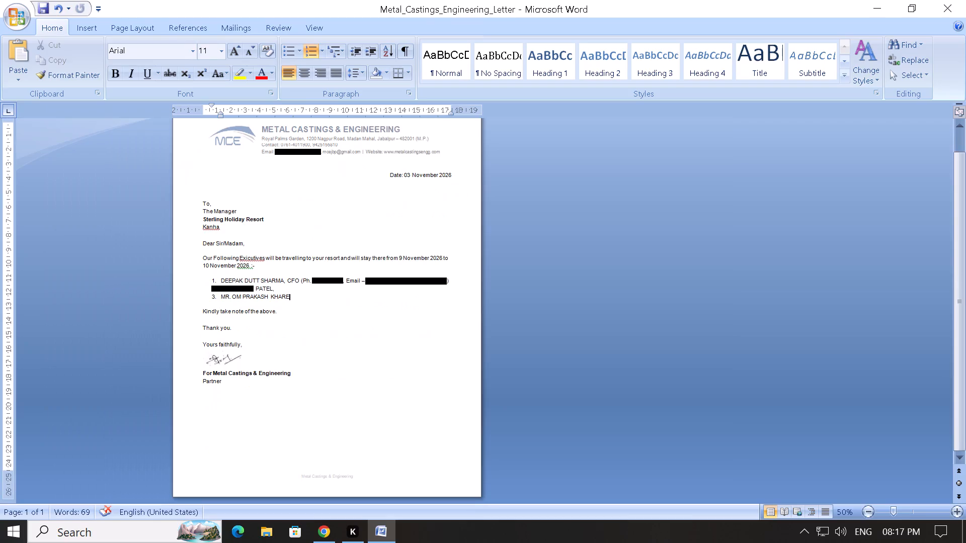
pyautogui.scroll(1, 316, 444)
pyautogui.scroll(-2, 316, 444)
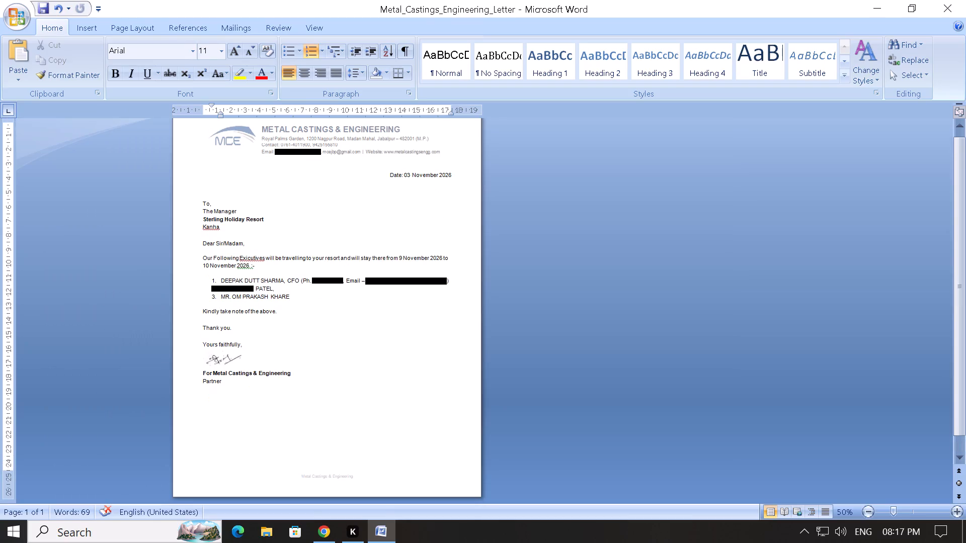
pyautogui.keyDown('ctrl'); pyautogui.scroll(5, 311, 475); pyautogui.keyUp('ctrl')
pyautogui.scroll(-4, 392, 420)
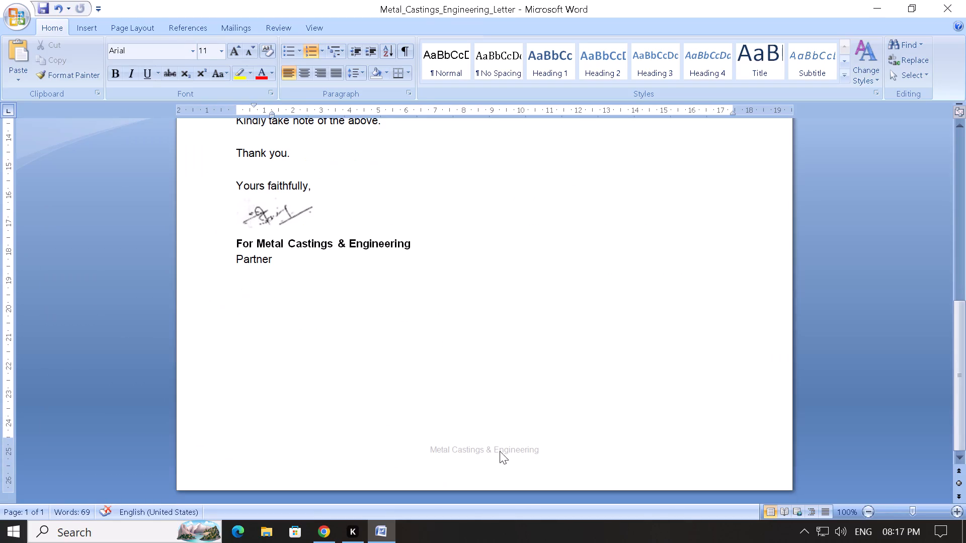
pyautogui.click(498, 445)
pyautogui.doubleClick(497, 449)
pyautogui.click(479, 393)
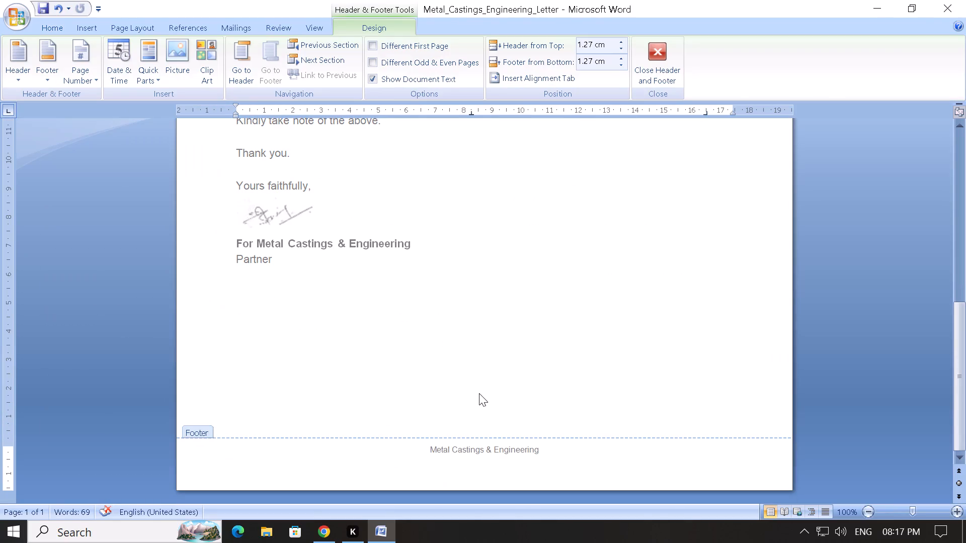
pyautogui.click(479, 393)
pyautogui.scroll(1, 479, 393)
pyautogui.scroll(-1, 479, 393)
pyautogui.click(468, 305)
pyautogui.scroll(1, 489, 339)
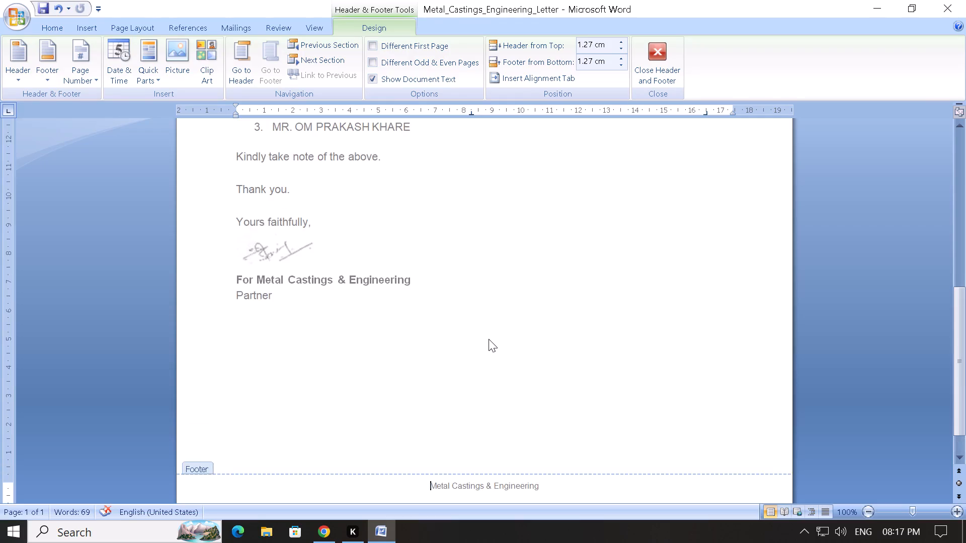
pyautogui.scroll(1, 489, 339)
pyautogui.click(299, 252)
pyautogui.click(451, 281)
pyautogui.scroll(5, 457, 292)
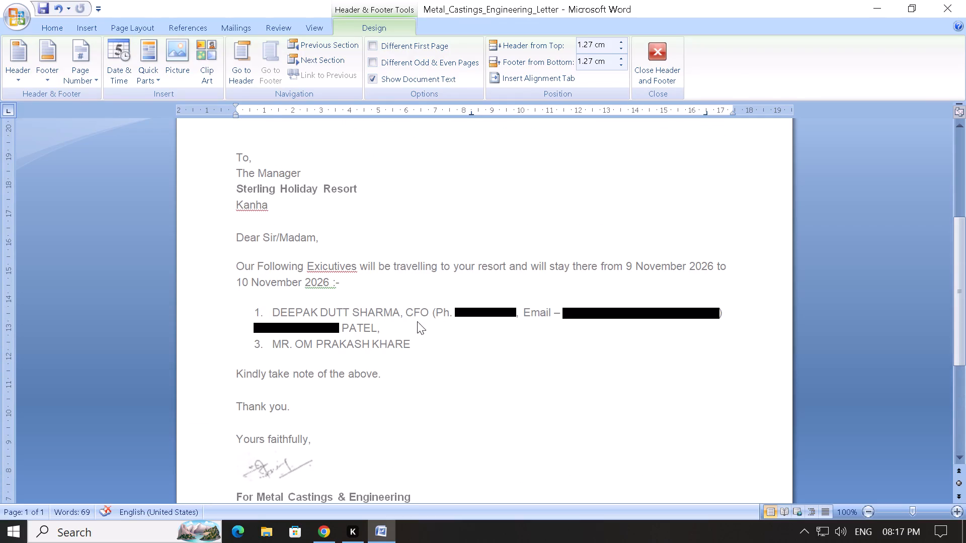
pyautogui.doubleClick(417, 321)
# Check the body sentence, executives list, closing lines and signature block of the letter.
pyautogui.scroll(-11, 453, 370)
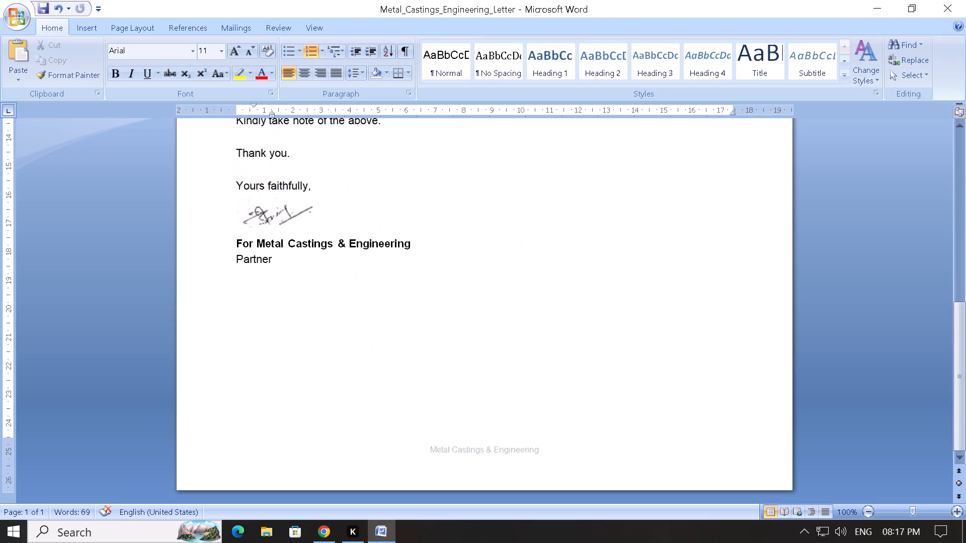
pyautogui.scroll(2, 453, 370)
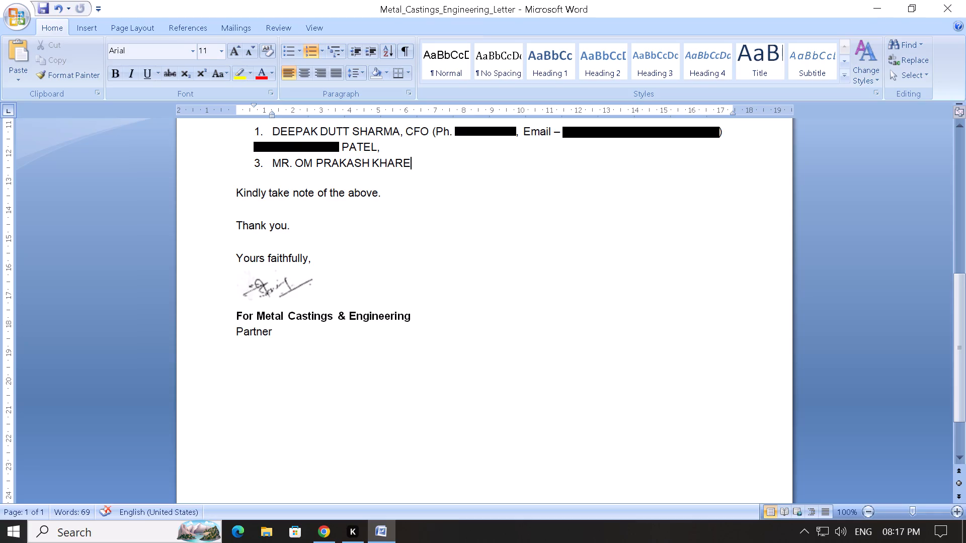
pyautogui.scroll(1, 371, 351)
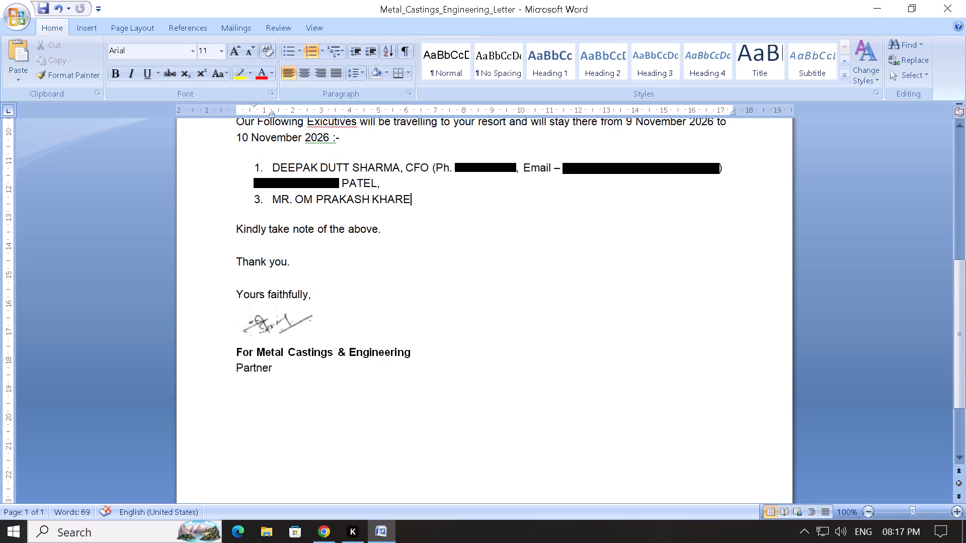
pyautogui.scroll(2, 371, 351)
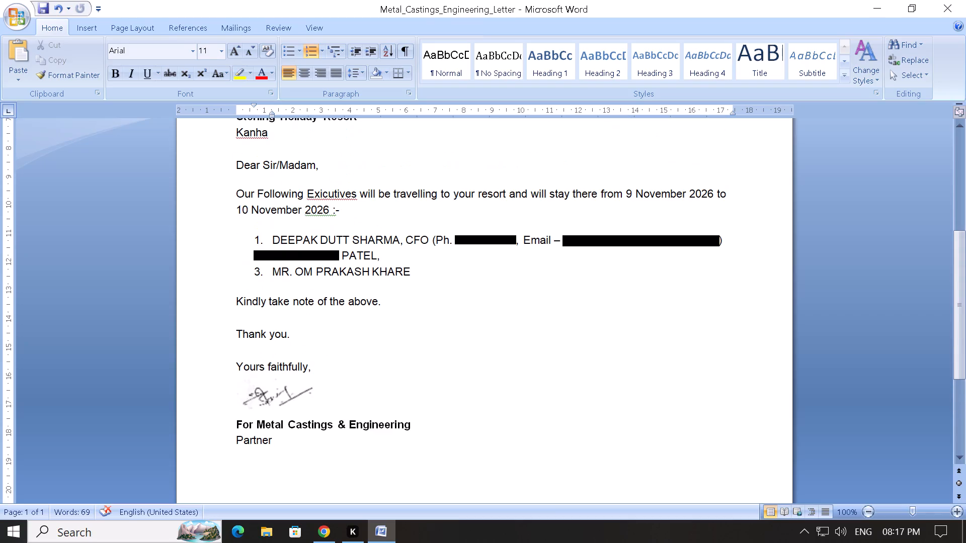
pyautogui.scroll(-1, 371, 350)
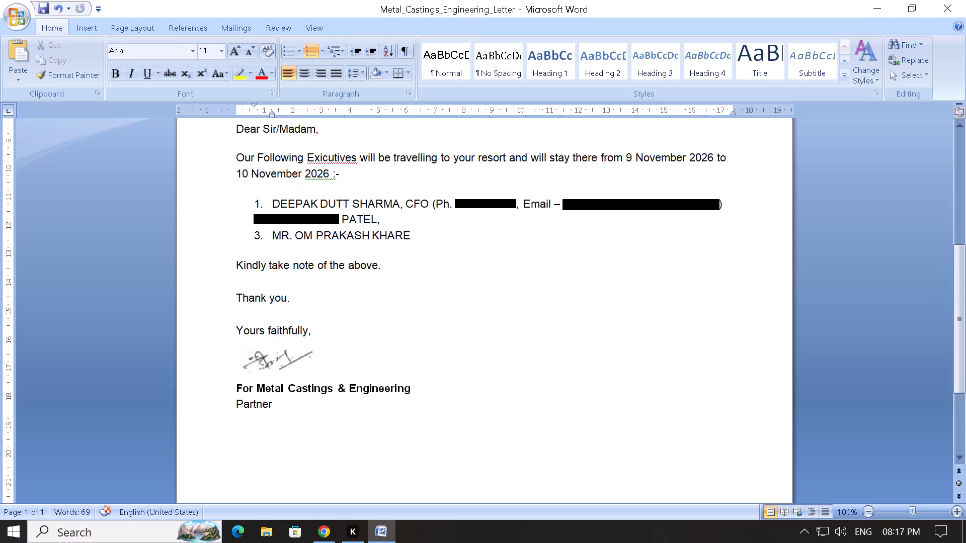
pyautogui.scroll(2, 336, 358)
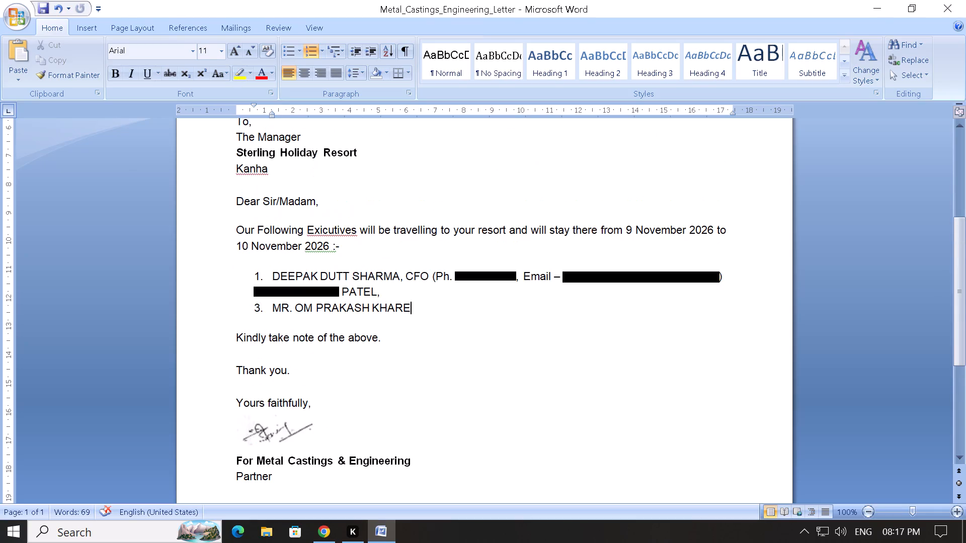
pyautogui.scroll(-2, 294, 368)
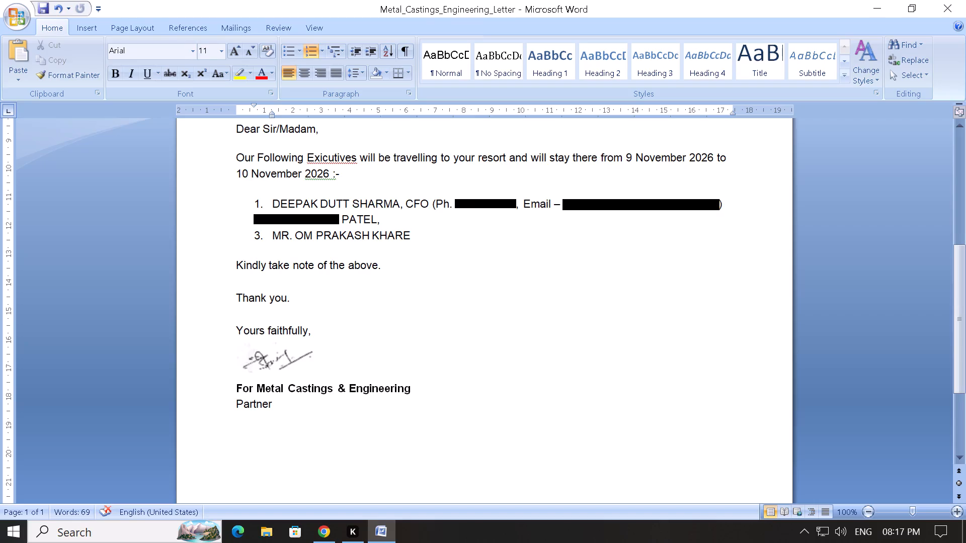
pyautogui.scroll(1, 312, 429)
pyautogui.scroll(-1, 312, 429)
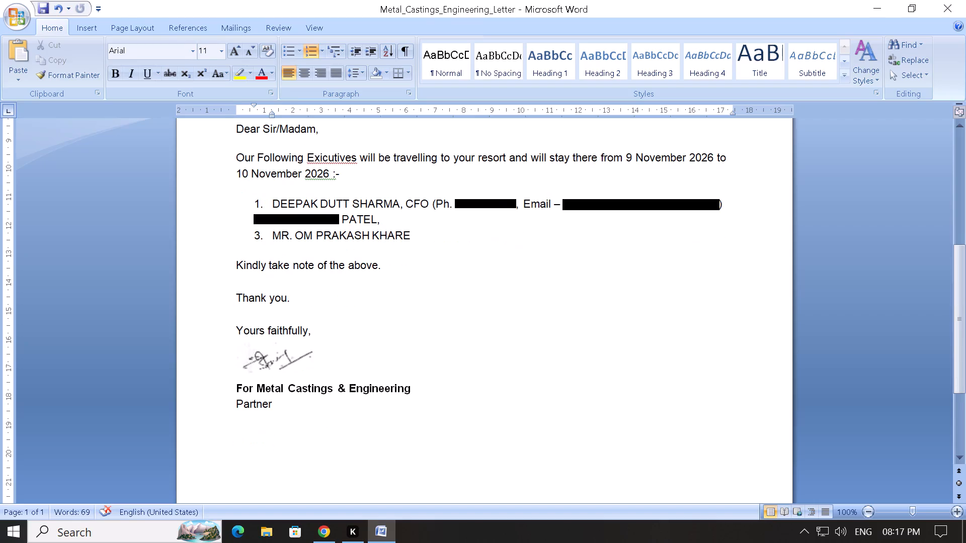
# Delete "For" before "Metal Castings & Engineering" in the signature block.
pyautogui.click(255, 390)
pyautogui.press('BackSpace')
pyautogui.press('BackSpace')
pyautogui.press('BackSpace')
pyautogui.press('BackSpace')
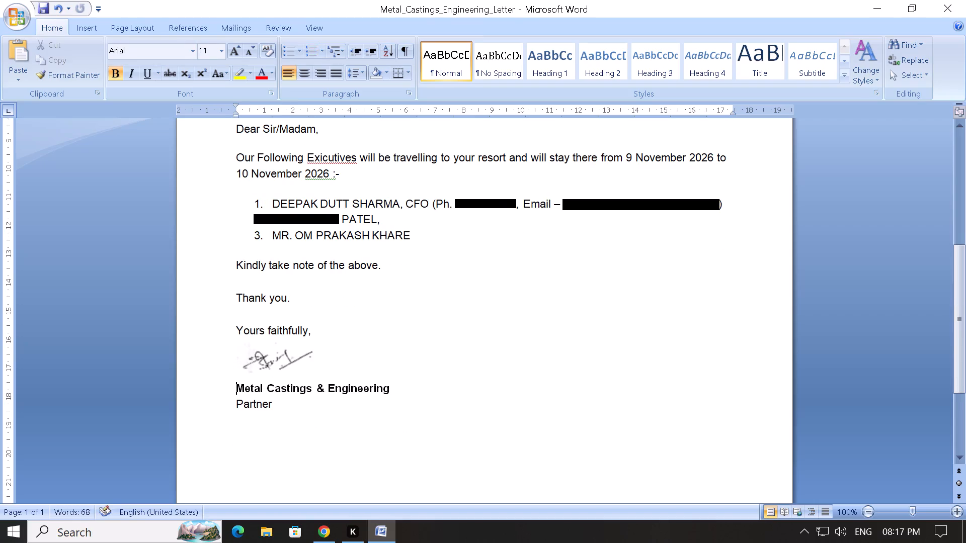
# Add the designation "CWO" after the second executive's name in the numbered list.
pyautogui.scroll(2, 403, 433)
pyautogui.scroll(-1, 402, 430)
pyautogui.scroll(1, 402, 430)
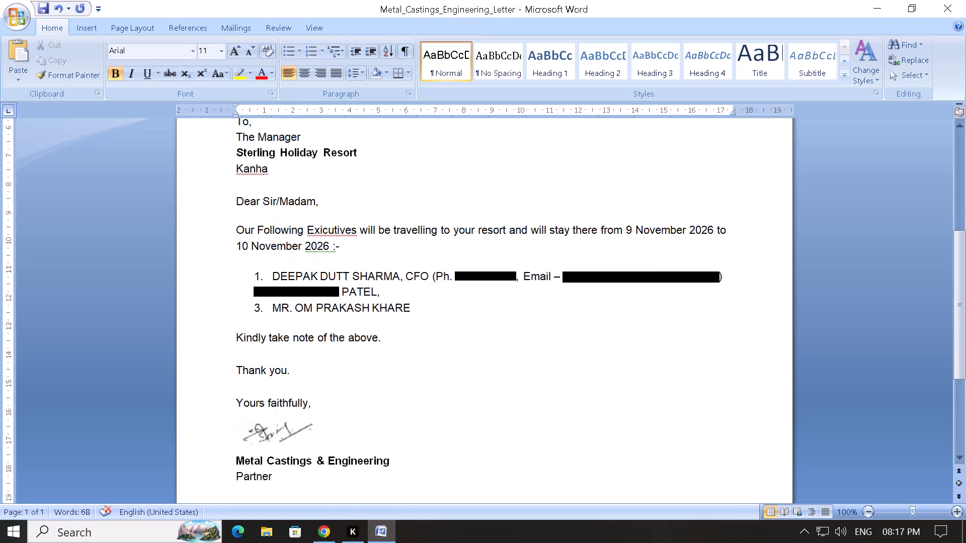
pyautogui.scroll(1, 402, 430)
pyautogui.scroll(4, 451, 436)
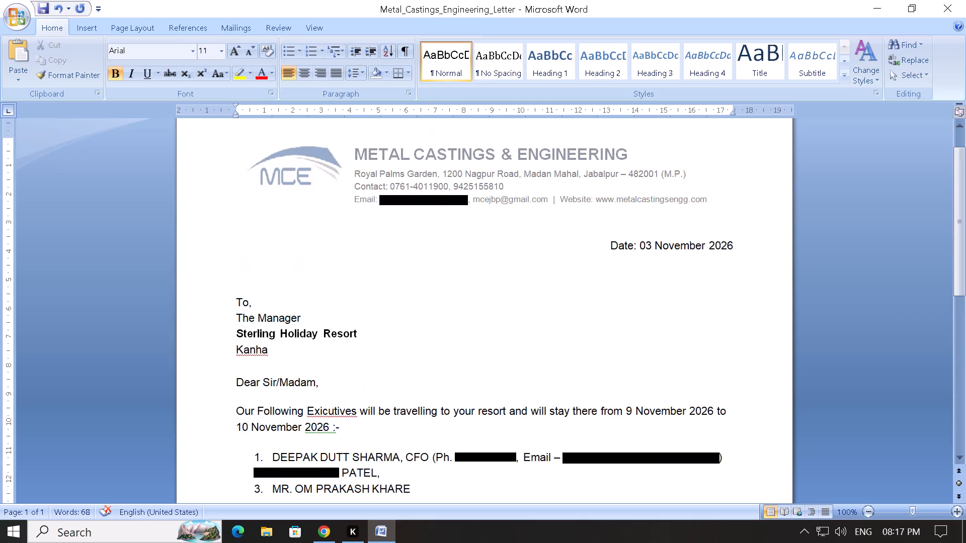
pyautogui.scroll(-4, 451, 436)
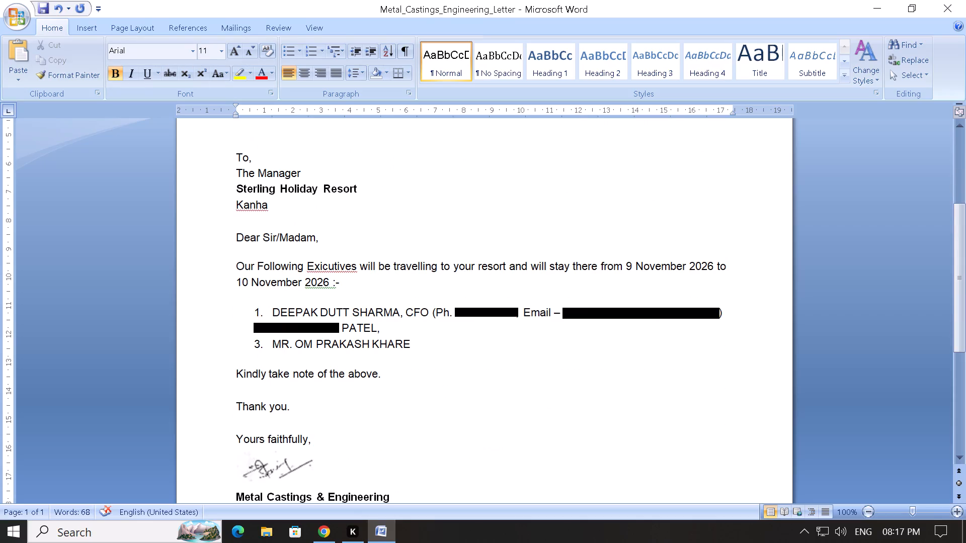
pyautogui.click(397, 322)
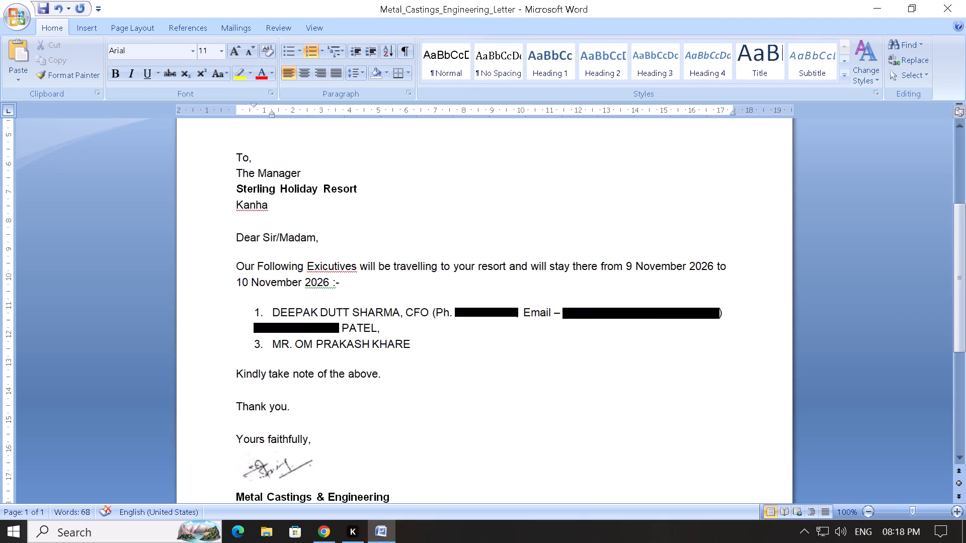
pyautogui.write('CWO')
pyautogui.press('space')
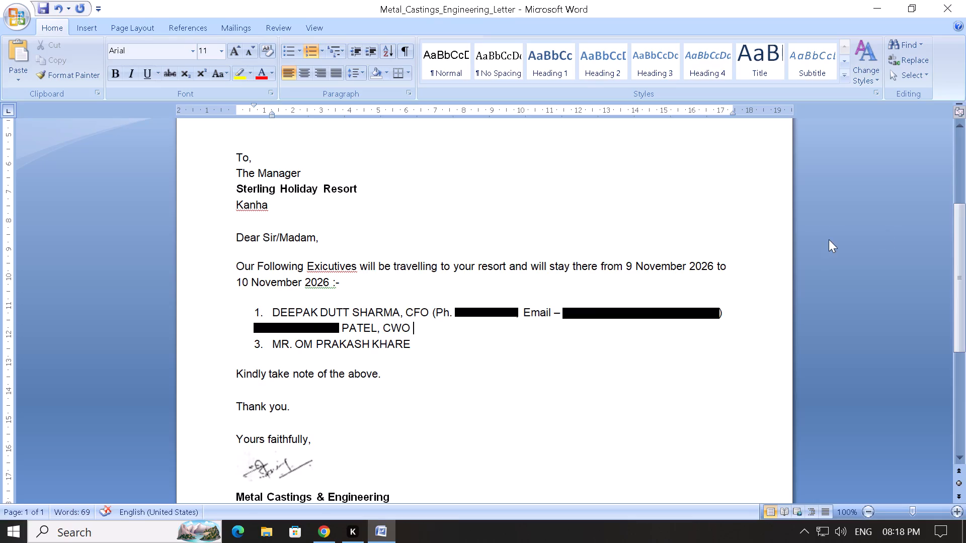
# Copy the CFO's bracketed phone and email details and paste them after "CWO" in the second list item.
pyautogui.moveTo(721, 310); pyautogui.dragTo(433, 314)
pyautogui.hotkey('ctrl', 'c')
pyautogui.click(421, 329)
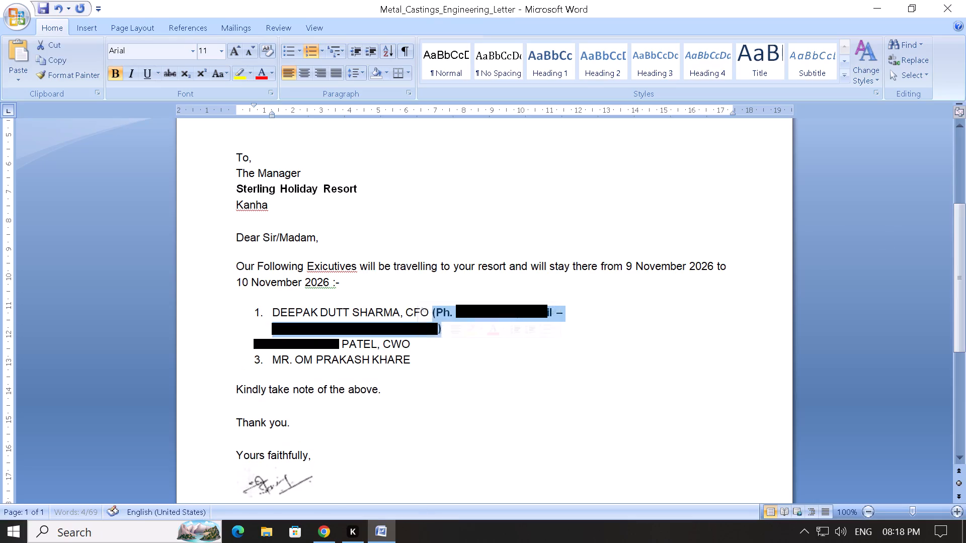
pyautogui.hotkey('ctrl', 'z')
pyautogui.click(411, 327)
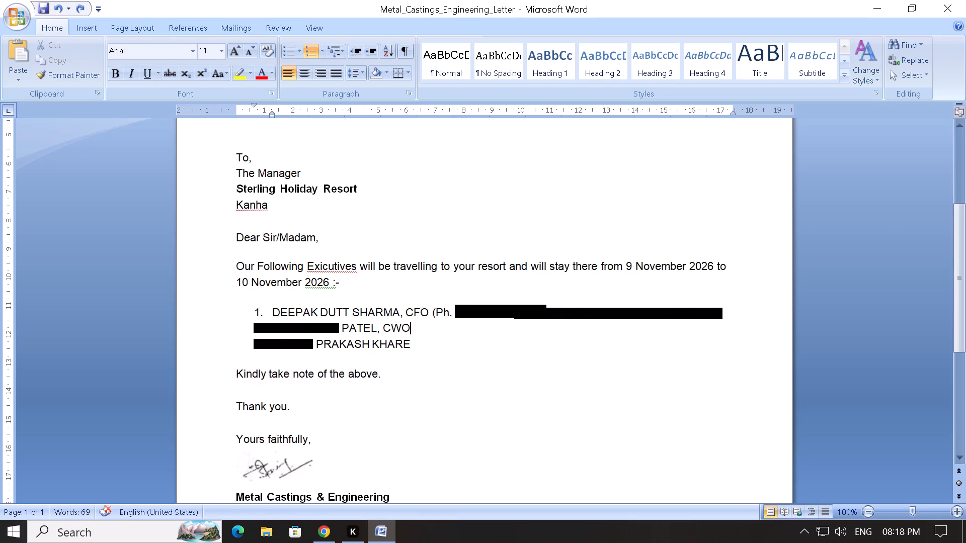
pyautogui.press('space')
pyautogui.hotkey('ctrl', 'v')
# Select the phone number in the second executive's pasted contact details.
pyautogui.moveTo(437, 326); pyautogui.dragTo(491, 327)
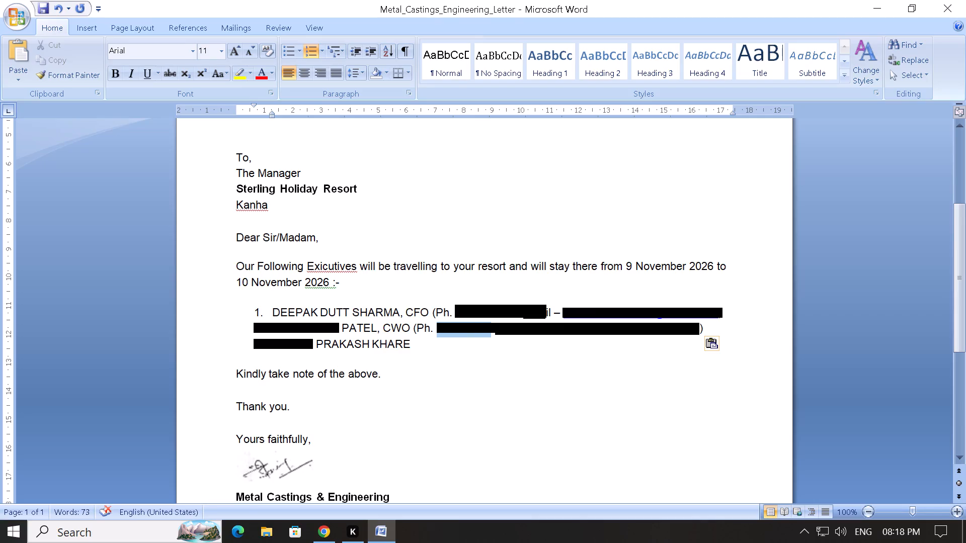
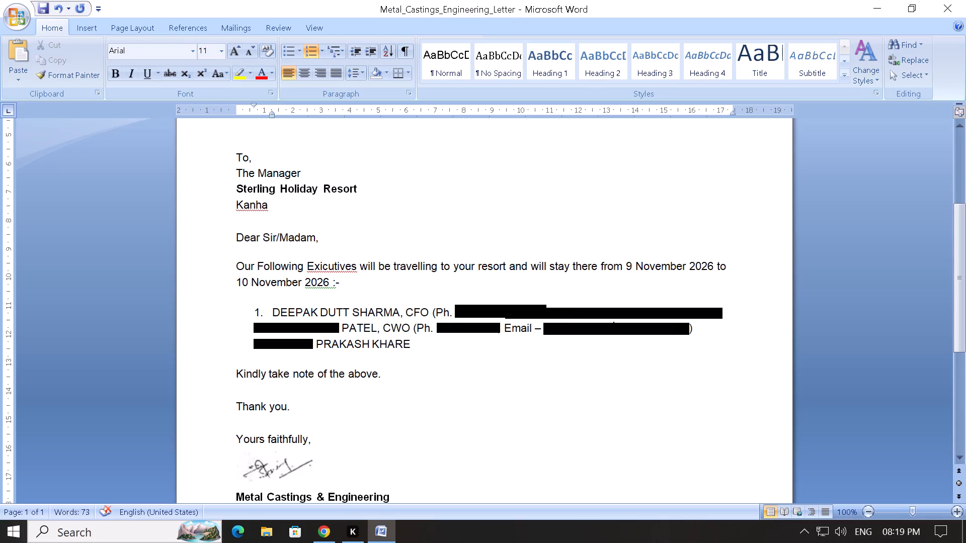
# Delete the unwanted text from the pasted contact details in the second list item.
pyautogui.press('BackSpace')
pyautogui.click(545, 394)
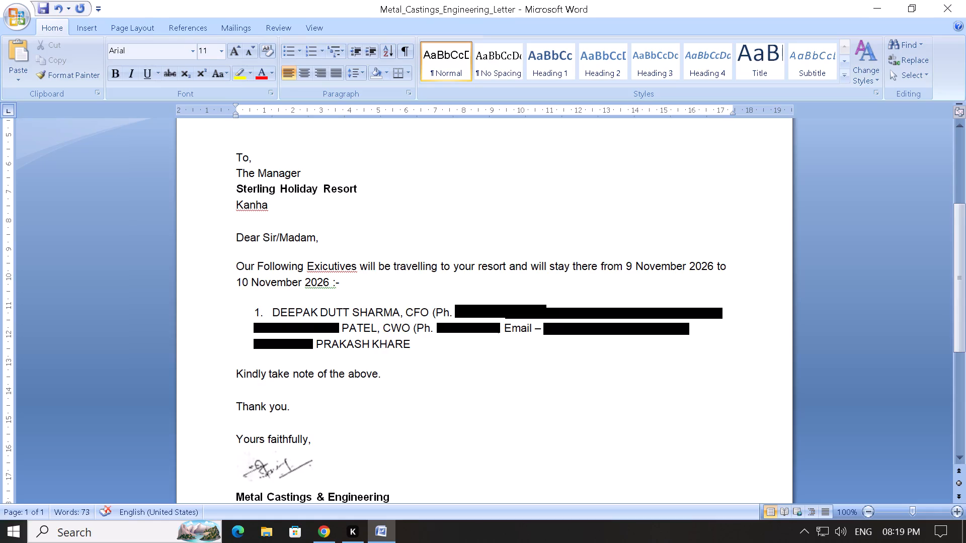
# Paste the copied bracketed phone and email details after the third executive's name in the numbered list, separated by a space.
pyautogui.click(418, 343)
pyautogui.press('space')
pyautogui.hotkey('ctrl', 'v')
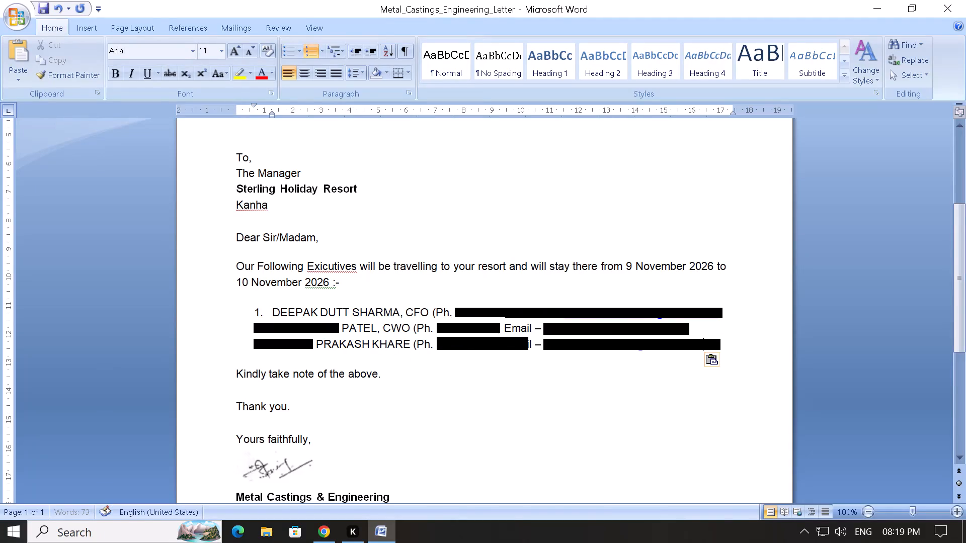
# Insert a comma and the designation "CTE" in capitals between the third executive's name and the bracketed contact details.
pyautogui.click(410, 342)
pyautogui.write(', cte')
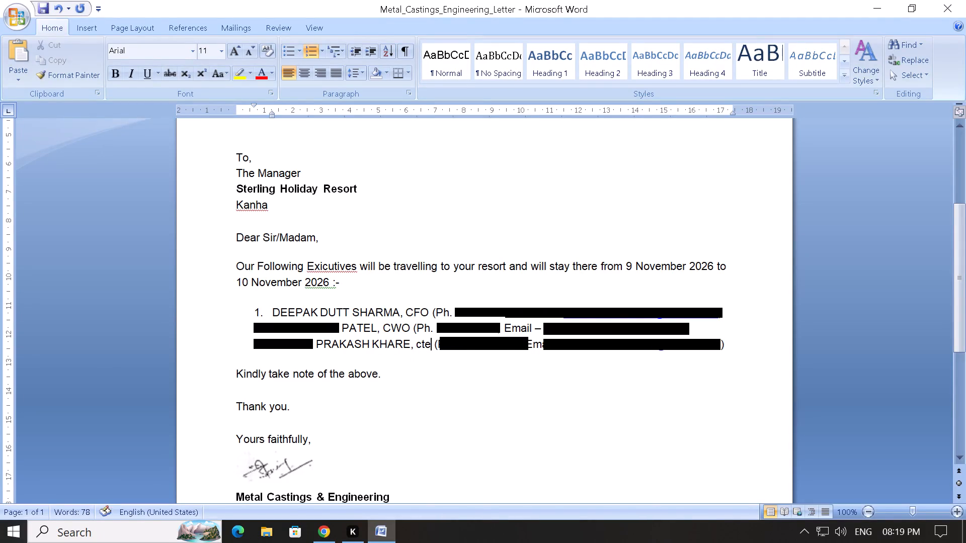
pyautogui.press('BackSpace')
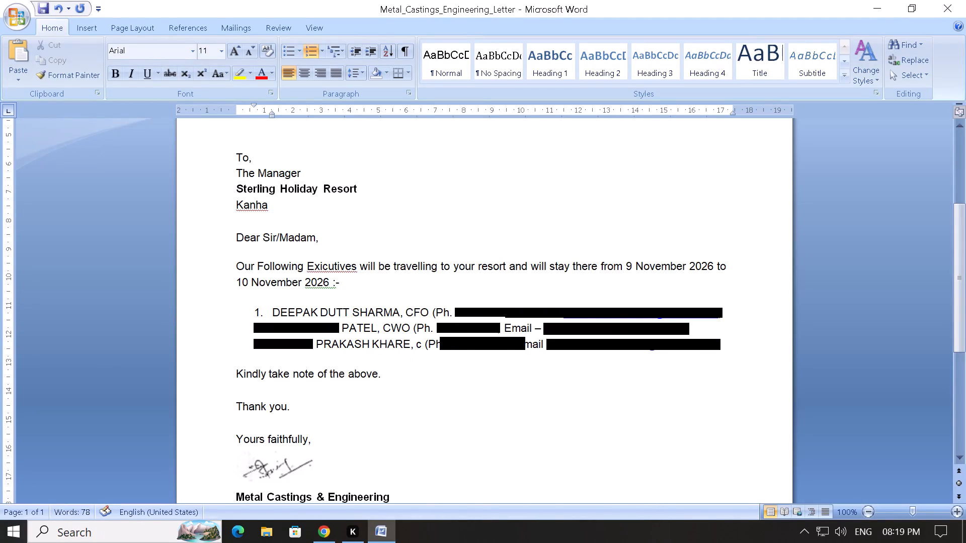
pyautogui.press('BackSpace')
pyautogui.write('CTE')
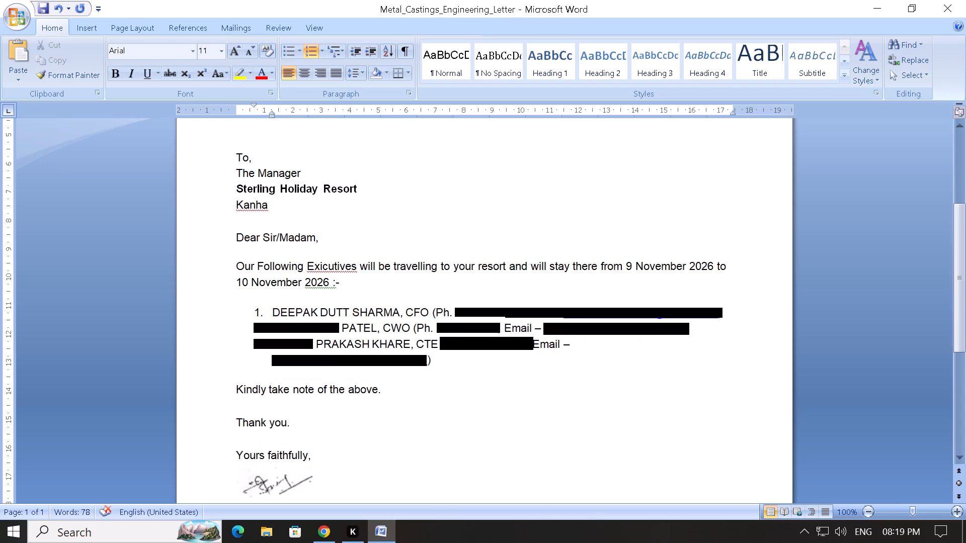
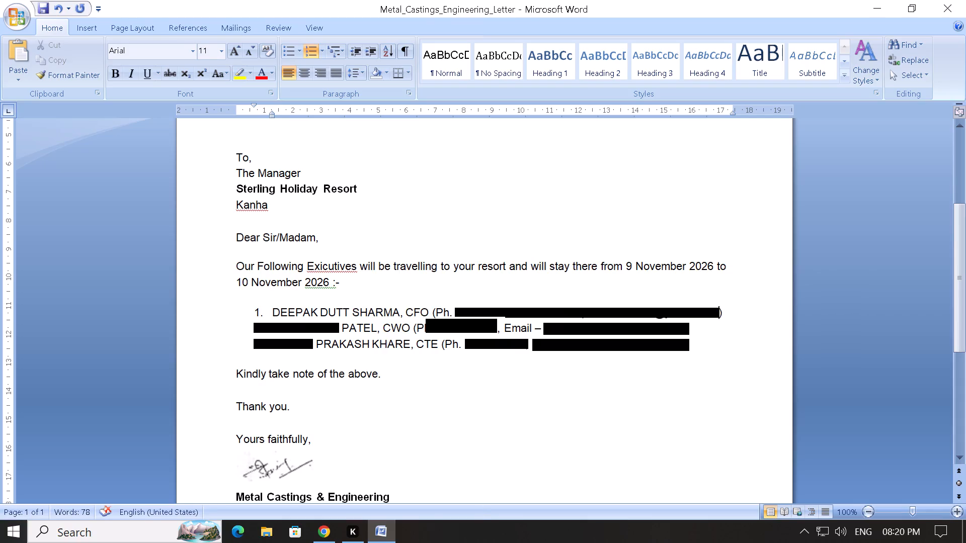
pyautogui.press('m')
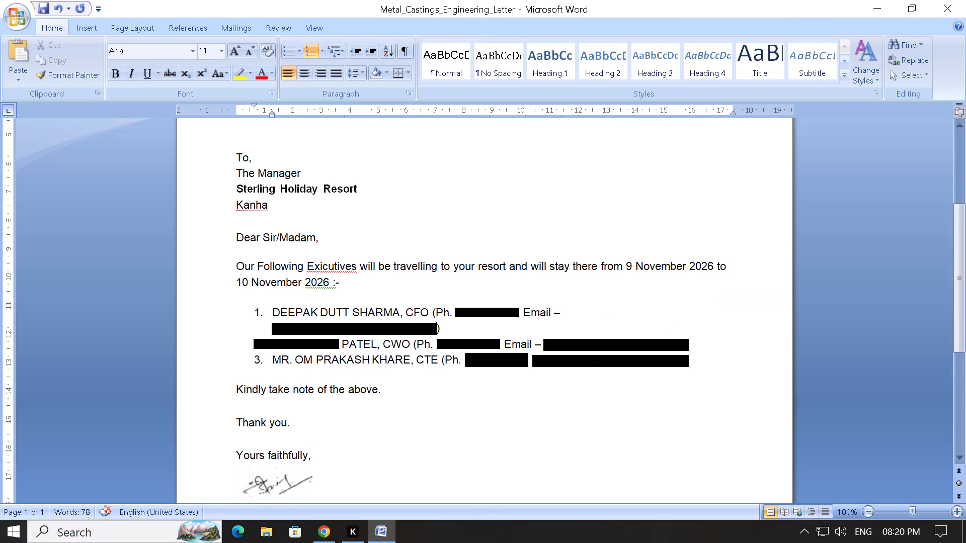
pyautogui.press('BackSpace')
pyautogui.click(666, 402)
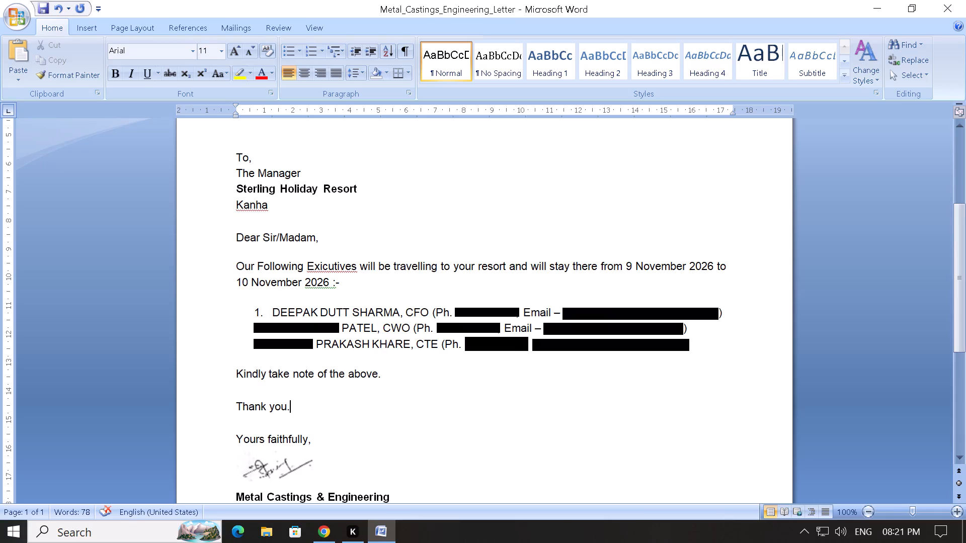
# Review the whole letter's layout, from the letterhead down to the signature block.
pyautogui.keyDown('ctrl'); pyautogui.scroll(-3, 497, 378); pyautogui.keyUp('ctrl')
pyautogui.keyDown('ctrl'); pyautogui.scroll(-3, 239, 357); pyautogui.keyUp('ctrl')
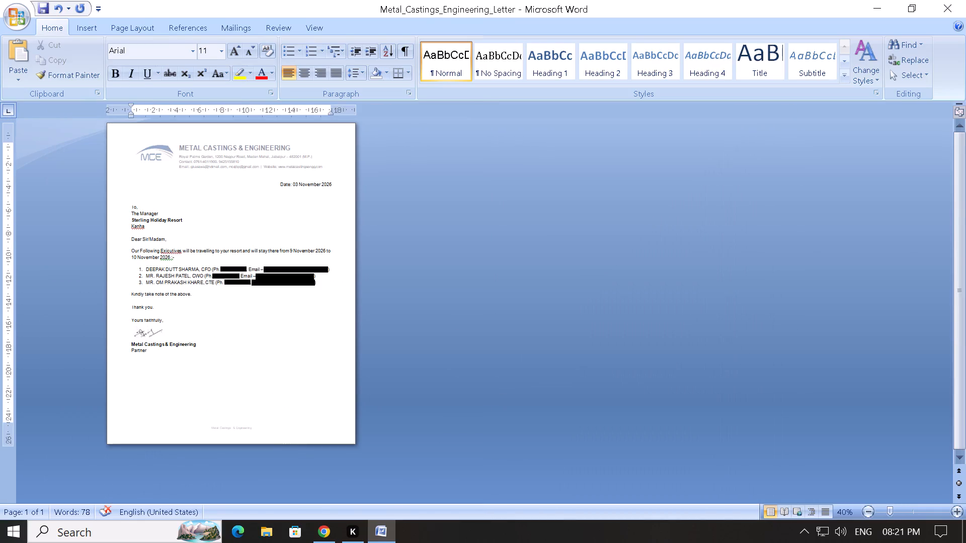
pyautogui.keyDown('ctrl'); pyautogui.scroll(4, 129, 340); pyautogui.keyUp('ctrl')
pyautogui.scroll(3, 313, 351)
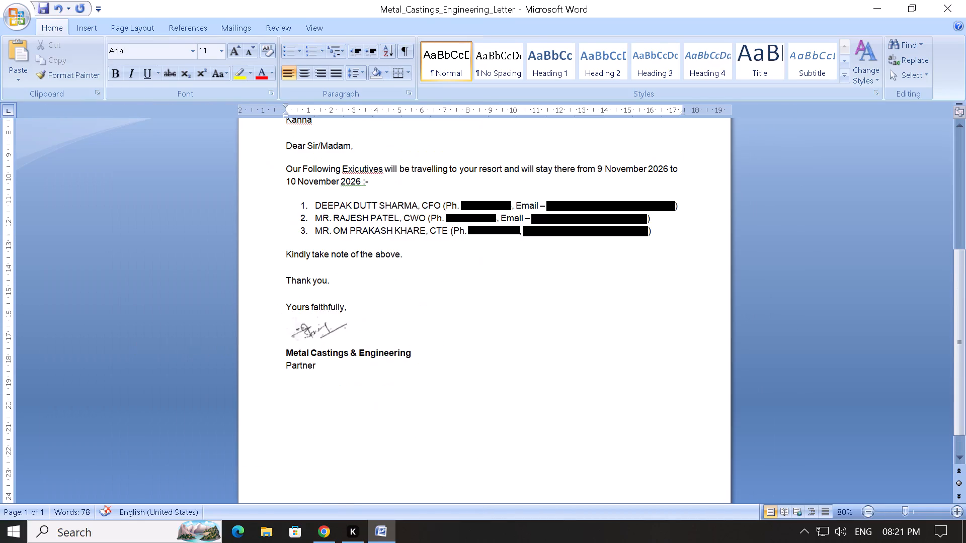
pyautogui.scroll(5, 313, 351)
pyautogui.hotkey('ctrl', 'p')
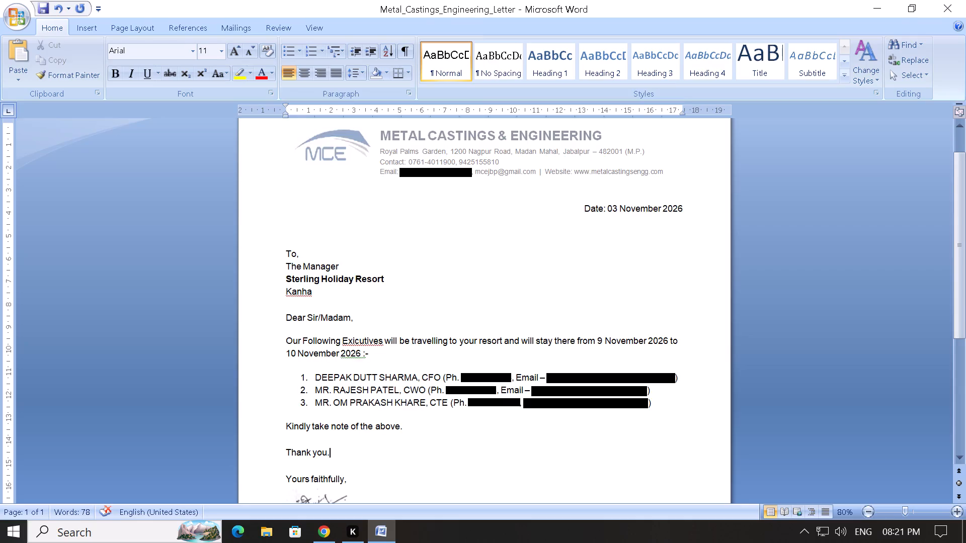
pyautogui.click(667, 109)
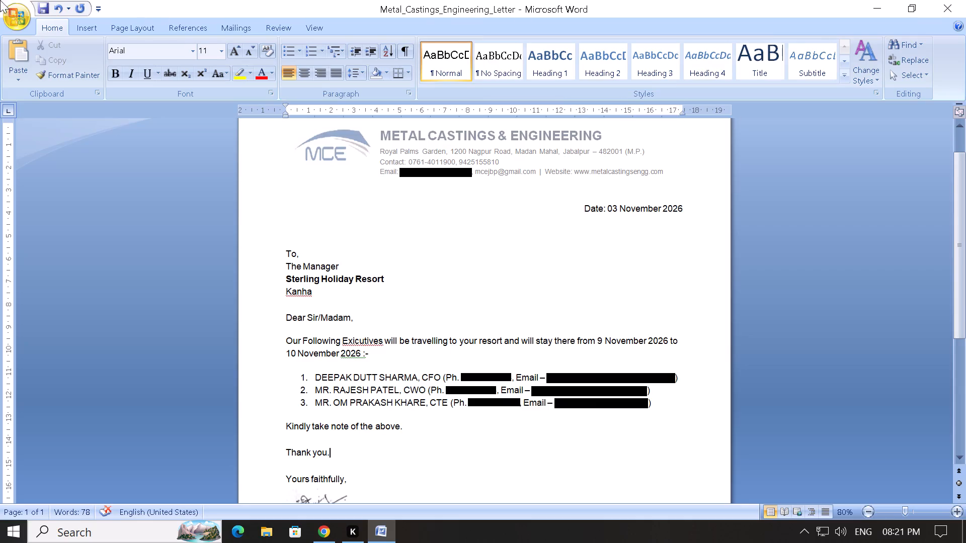
# Save the revised letter under its existing file name.
pyautogui.click(43, 4)
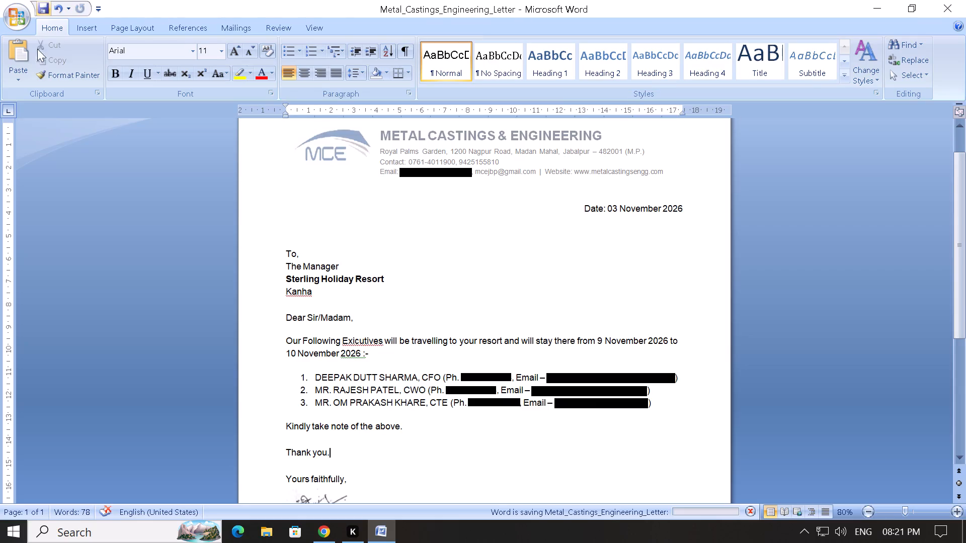
pyautogui.doubleClick(46, 9)
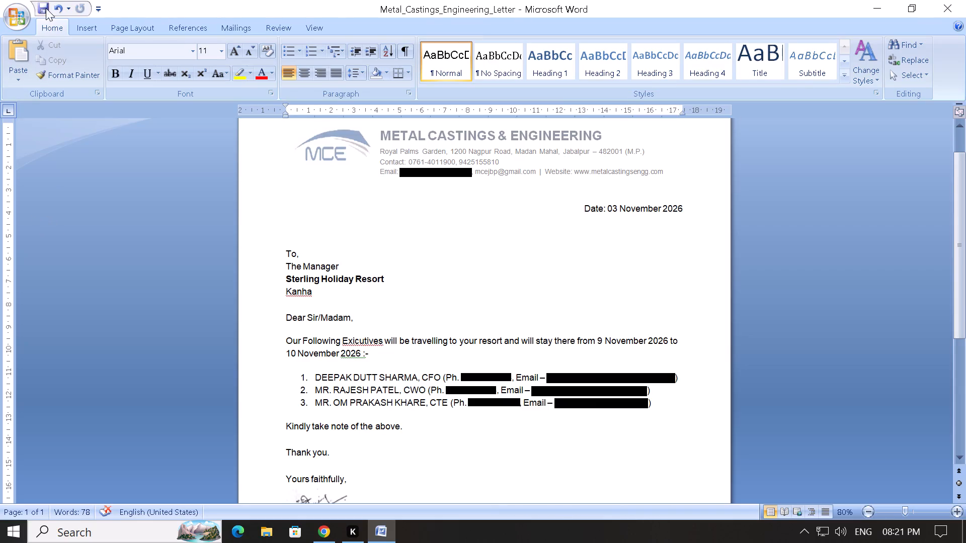
pyautogui.click(46, 8)
# Print the current page with Microsoft Print to PDF, saving the output in Downloads as "sample mce".
pyautogui.hotkey('ctrl', 'p')
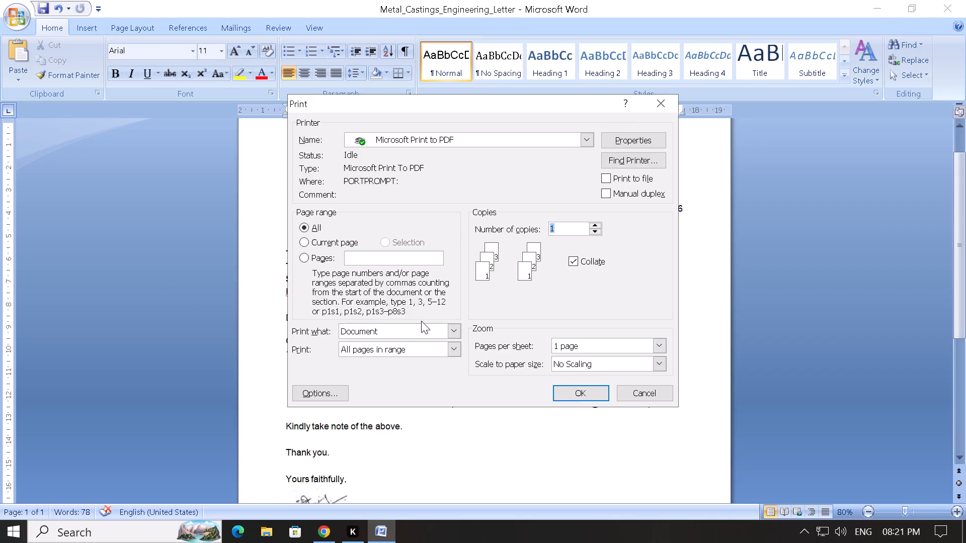
pyautogui.click(304, 242)
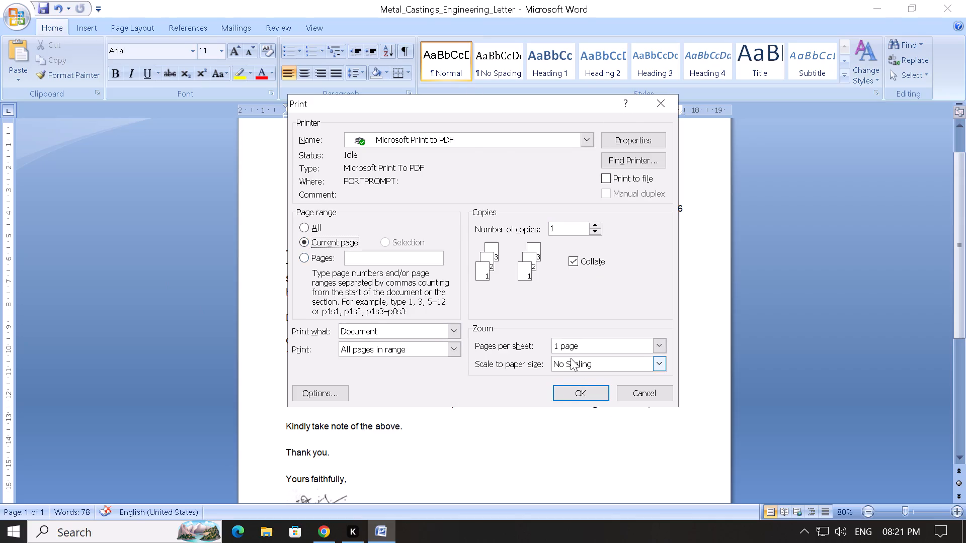
pyautogui.click(587, 396)
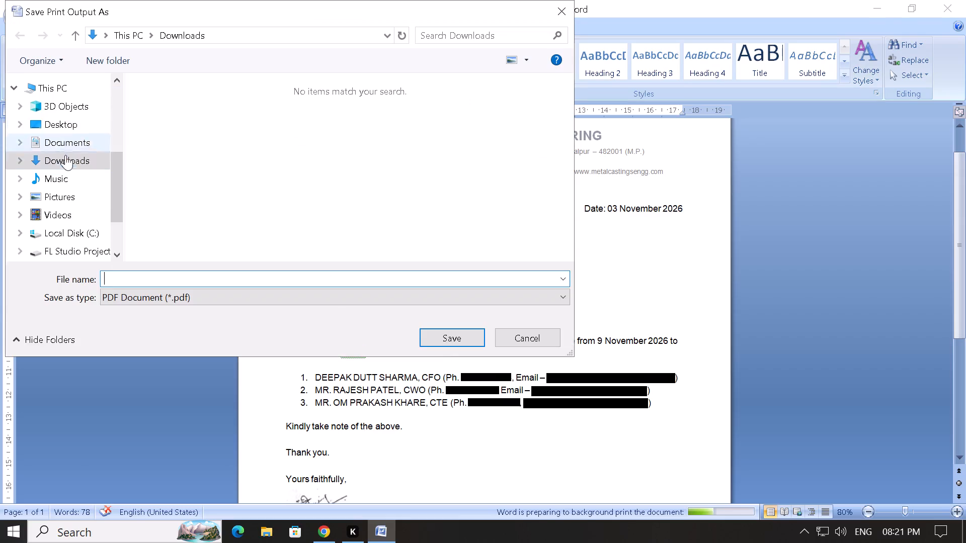
pyautogui.click(59, 160)
pyautogui.click(195, 283)
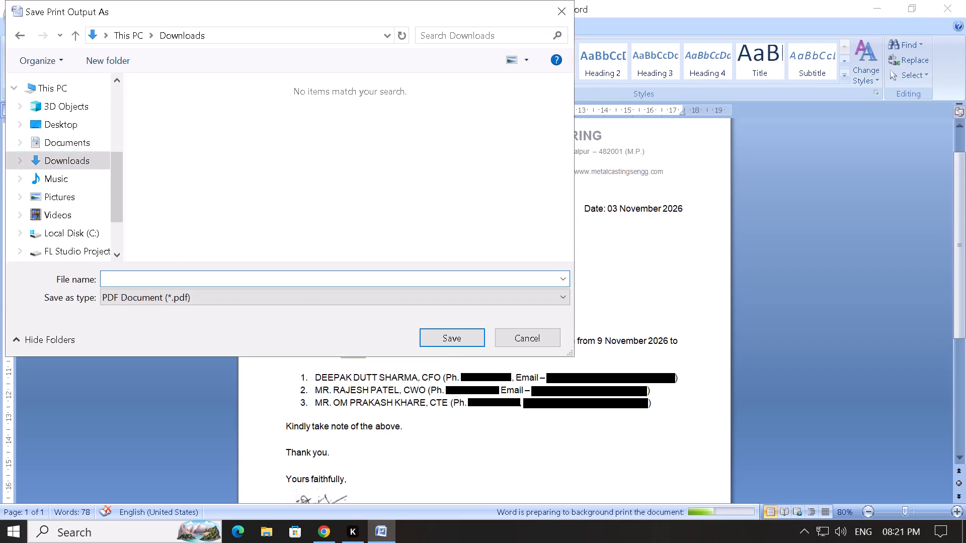
pyautogui.write('sample')
pyautogui.press('space')
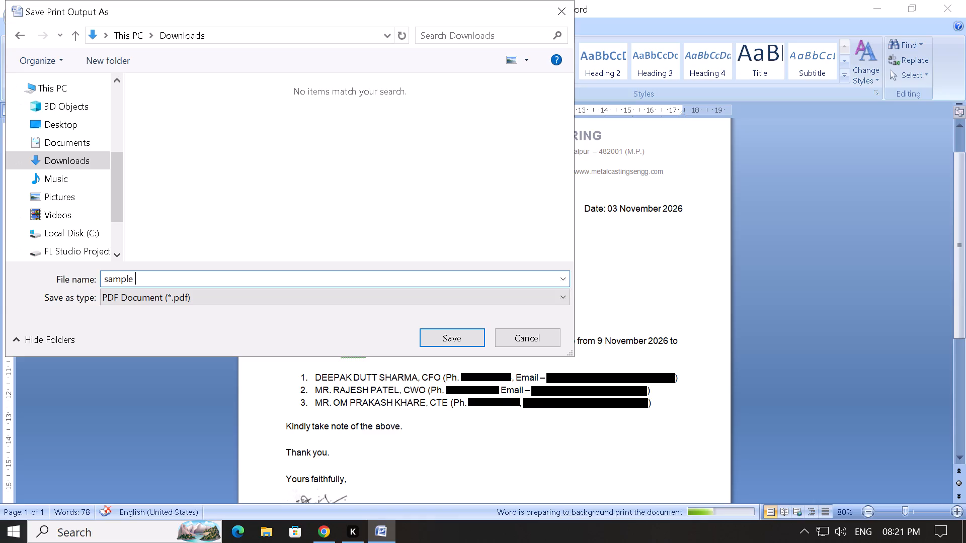
pyautogui.write('mce')
pyautogui.click(444, 340)
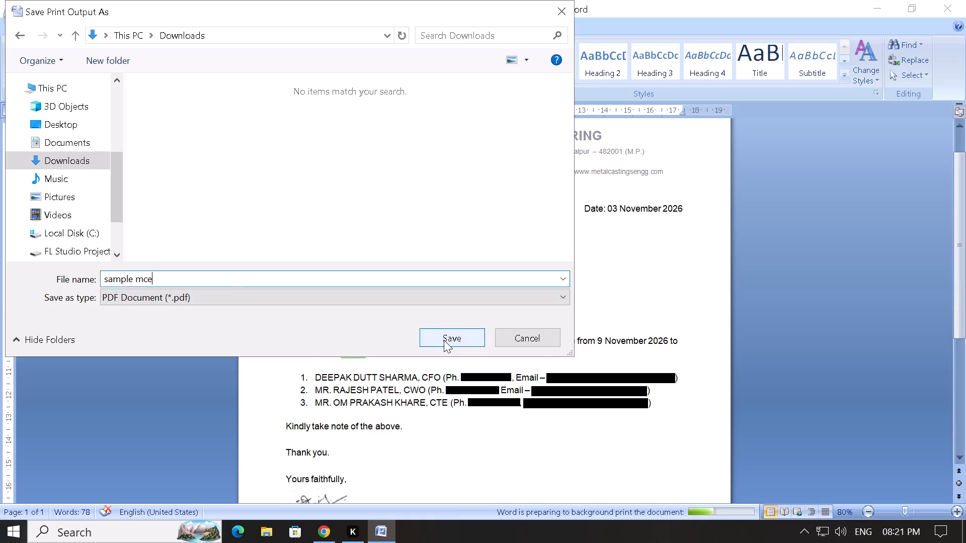
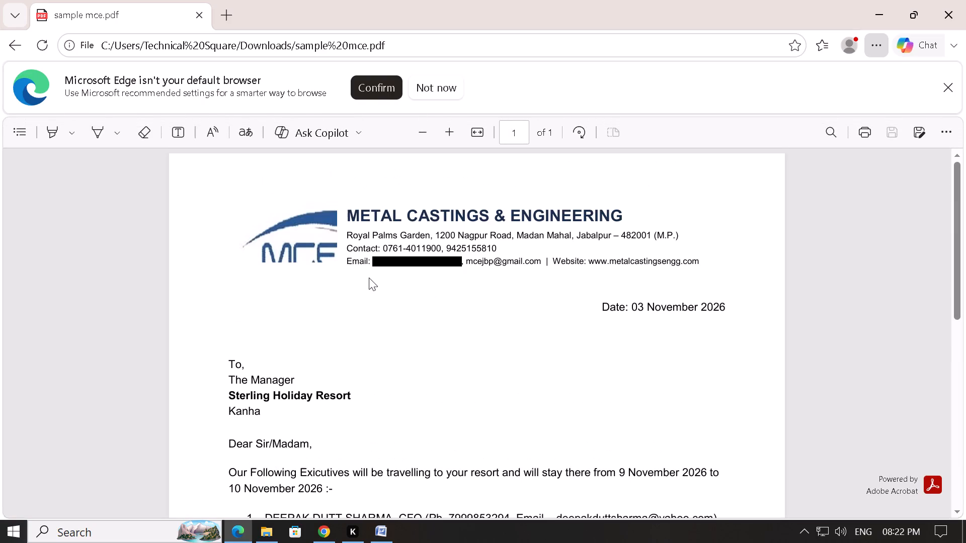
# Check the whole page of the exported "sample mce" PDF, from the letterhead down to the signature block and footer.
pyautogui.keyDown('ctrl'); pyautogui.scroll(-2, 404, 284); pyautogui.keyUp('ctrl')
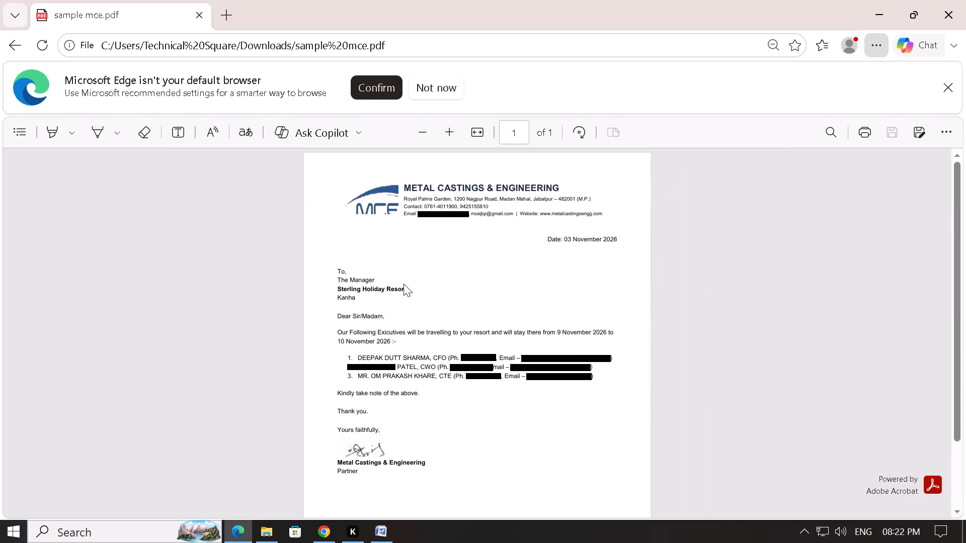
pyautogui.keyDown('ctrl'); pyautogui.scroll(2, 404, 284); pyautogui.keyUp('ctrl')
pyautogui.keyDown('ctrl'); pyautogui.scroll(-3, 404, 284); pyautogui.keyUp('ctrl')
pyautogui.keyDown('ctrl'); pyautogui.scroll(2, 477, 301); pyautogui.keyUp('ctrl')
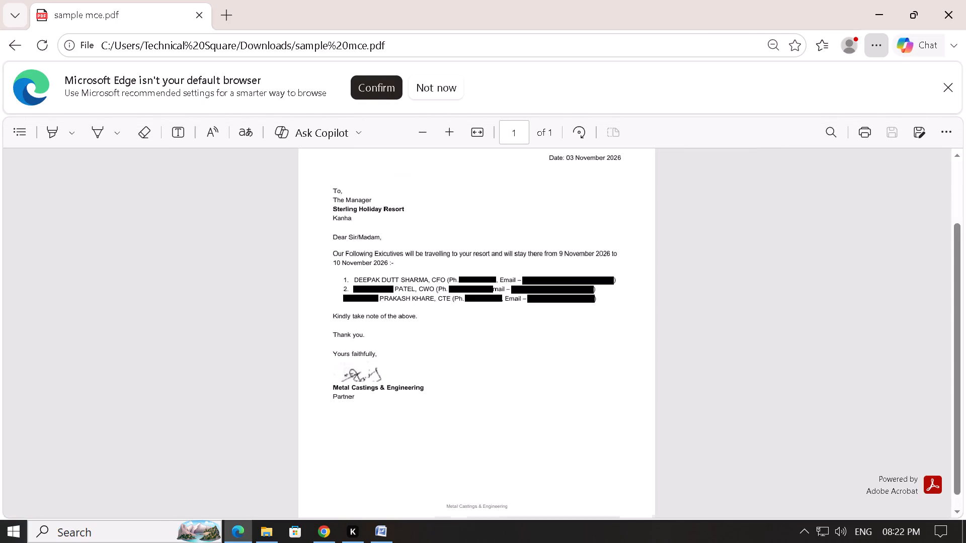
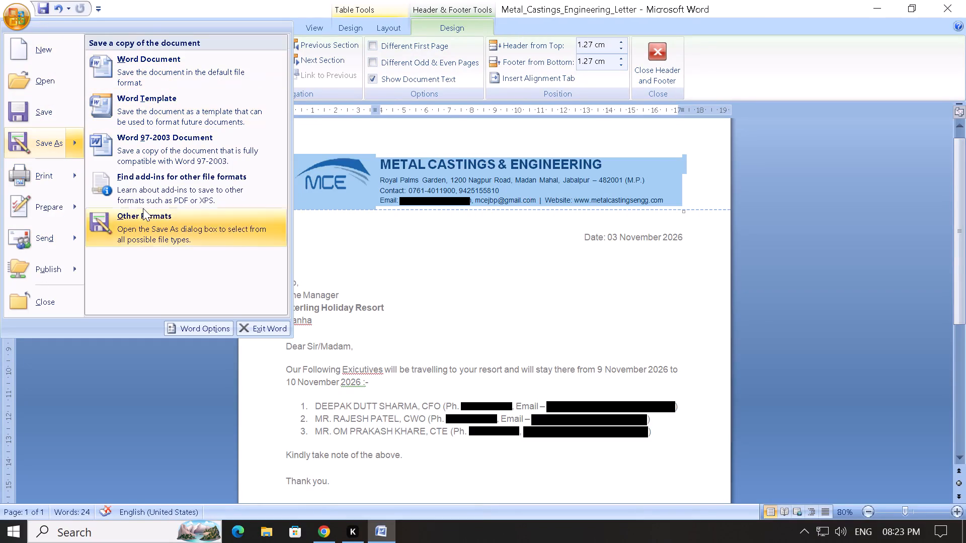
# Look through the file types offered for saving a copy of the letter, checking for a PDF format.
pyautogui.click(146, 228)
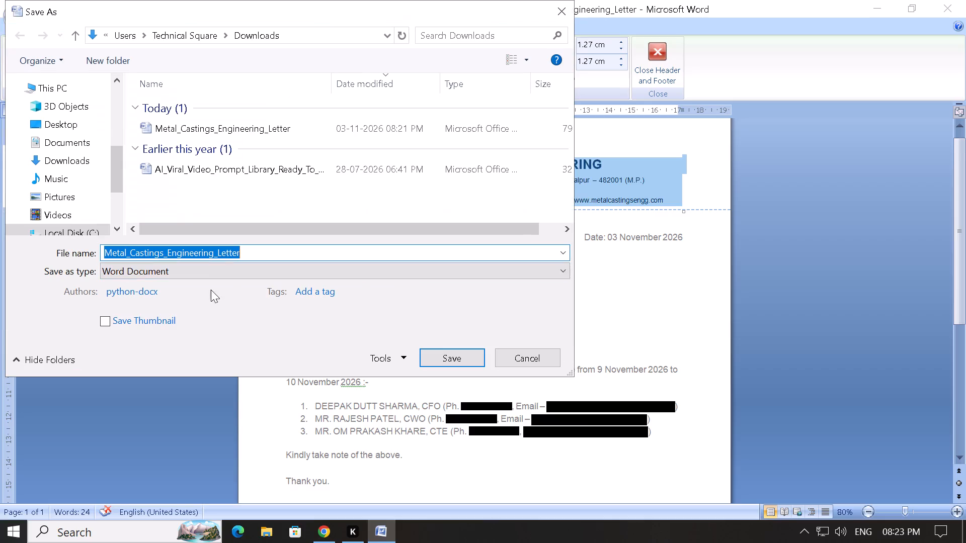
pyautogui.click(210, 273)
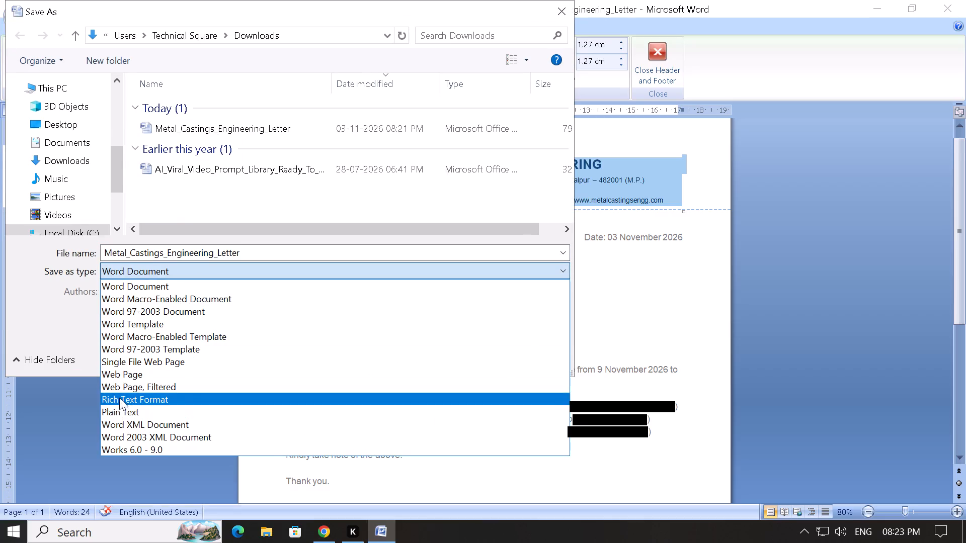
pyautogui.scroll(-1, 139, 400)
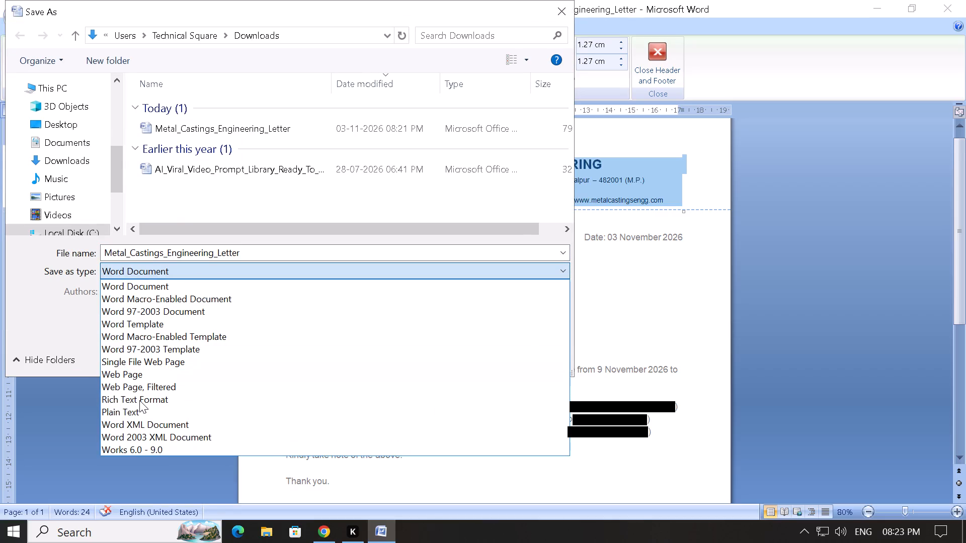
pyautogui.click(54, 437)
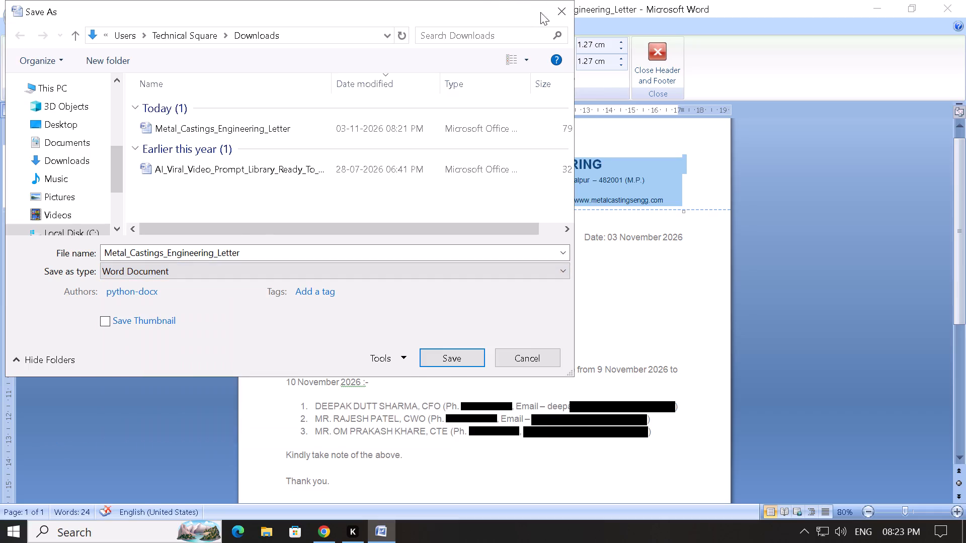
pyautogui.click(556, 9)
pyautogui.click(45, 10)
pyautogui.click(25, 19)
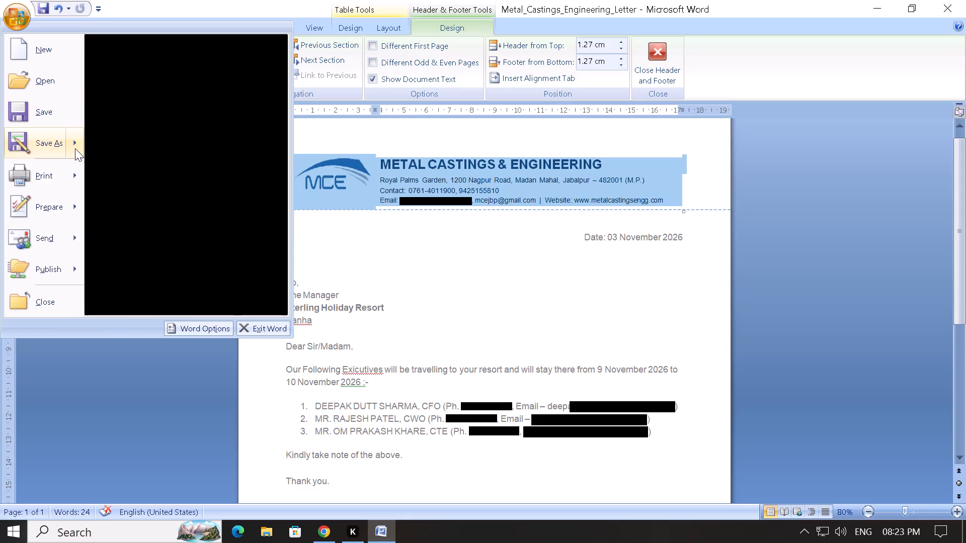
pyautogui.click(42, 144)
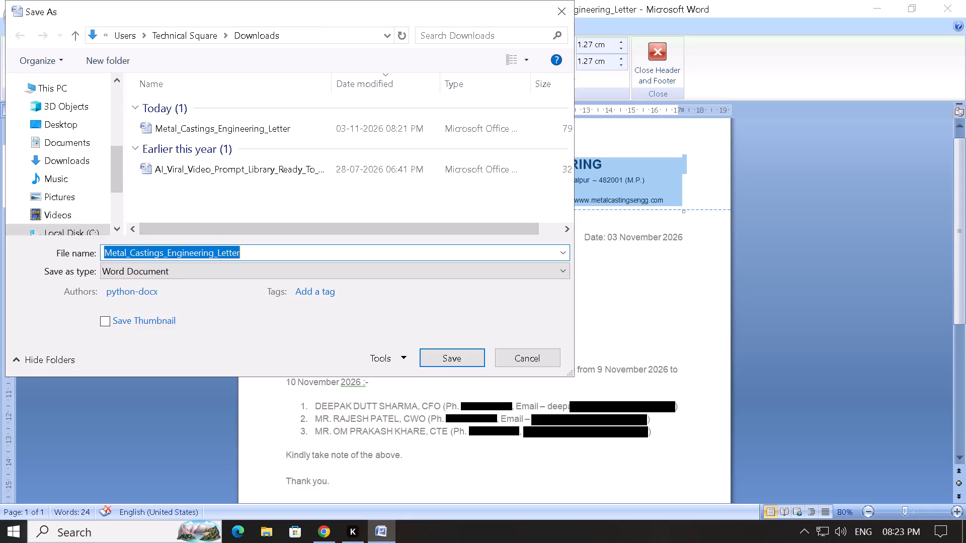
pyautogui.click(193, 271)
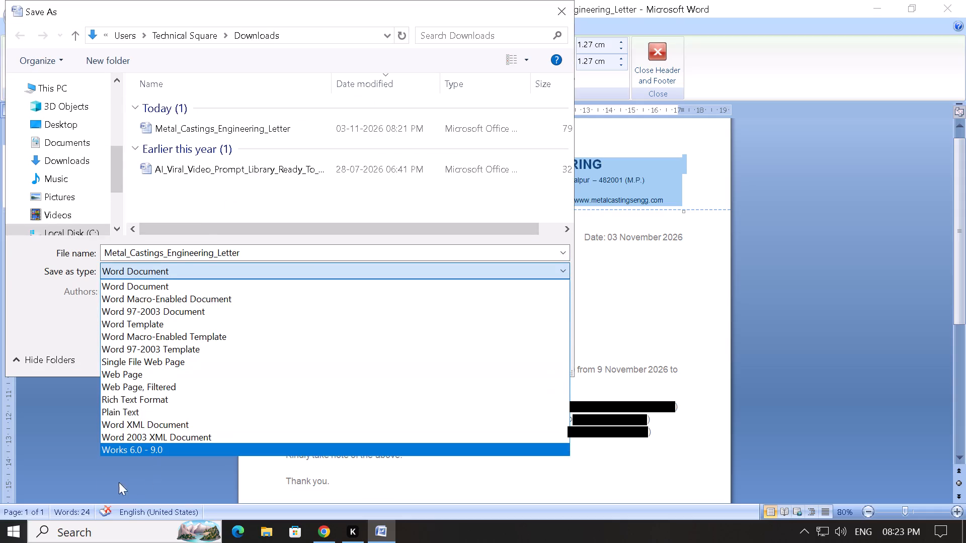
pyautogui.click(81, 474)
pyautogui.click(572, 10)
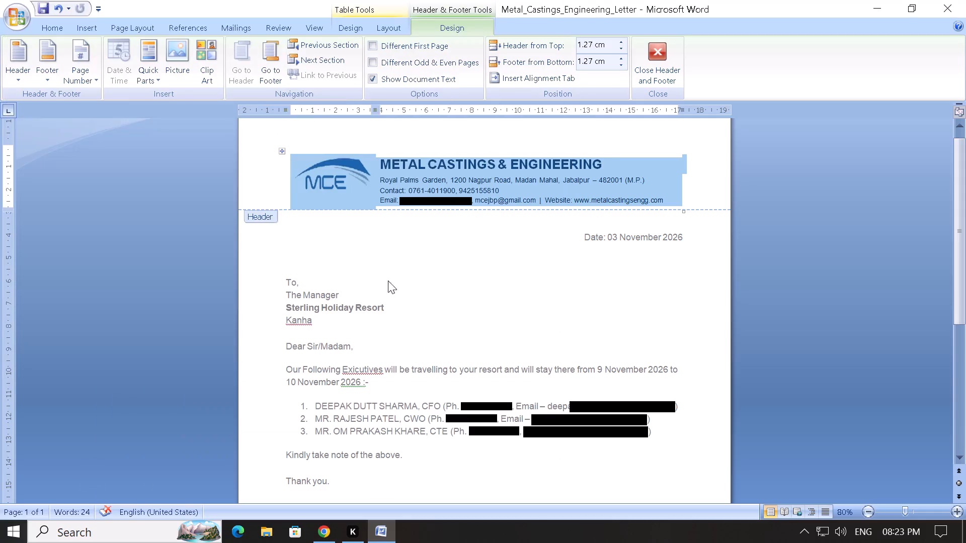
pyautogui.click(465, 283)
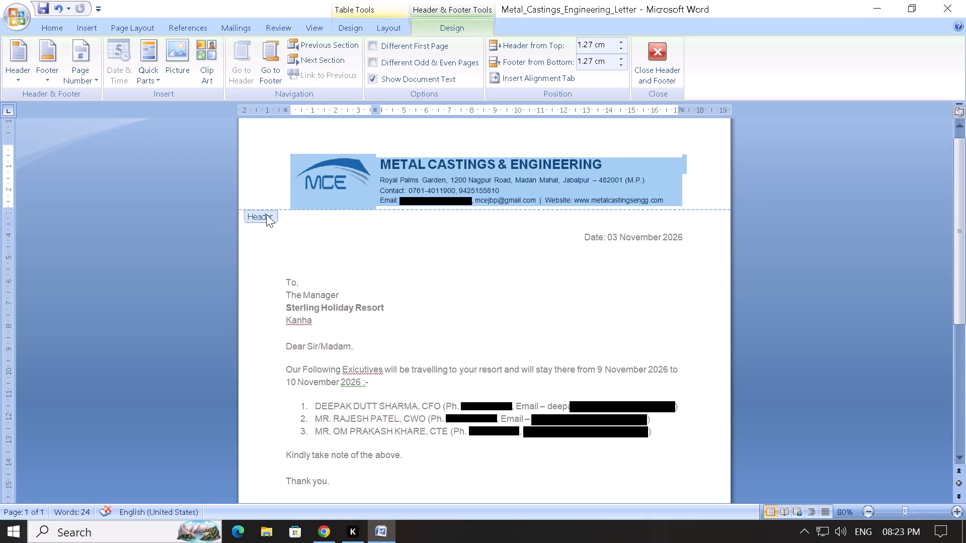
pyautogui.click(100, 210)
# Save the letter again under its existing file name.
pyautogui.click(21, 12)
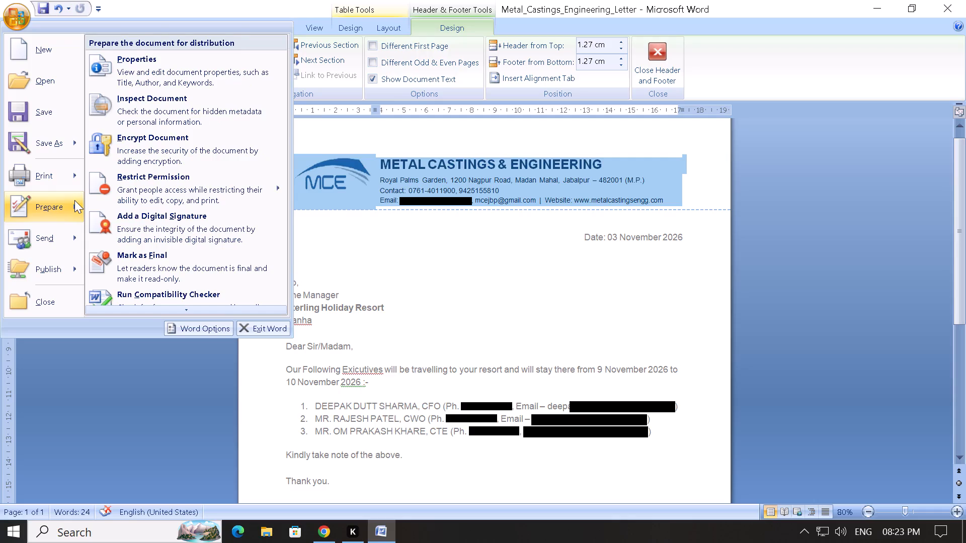
pyautogui.scroll(-5, 129, 211)
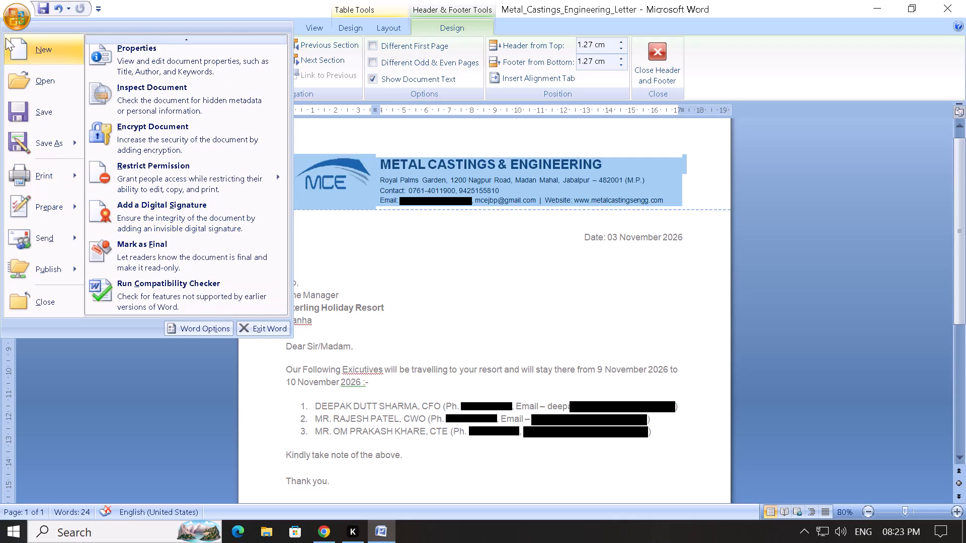
pyautogui.click(54, 112)
pyautogui.click(137, 207)
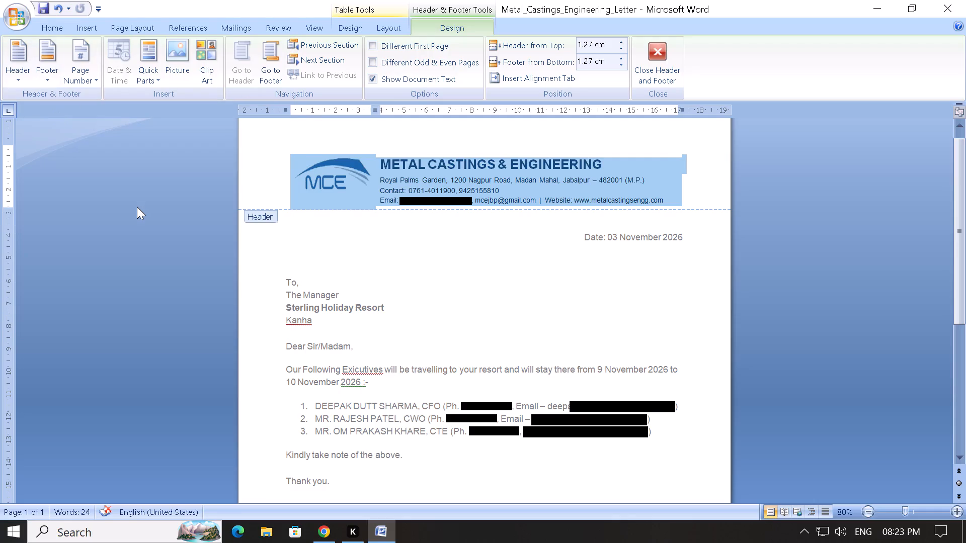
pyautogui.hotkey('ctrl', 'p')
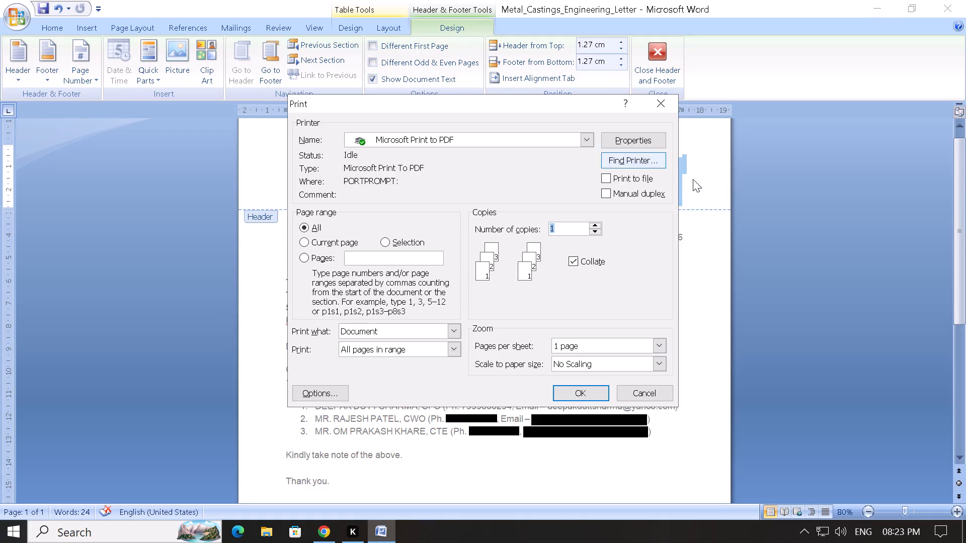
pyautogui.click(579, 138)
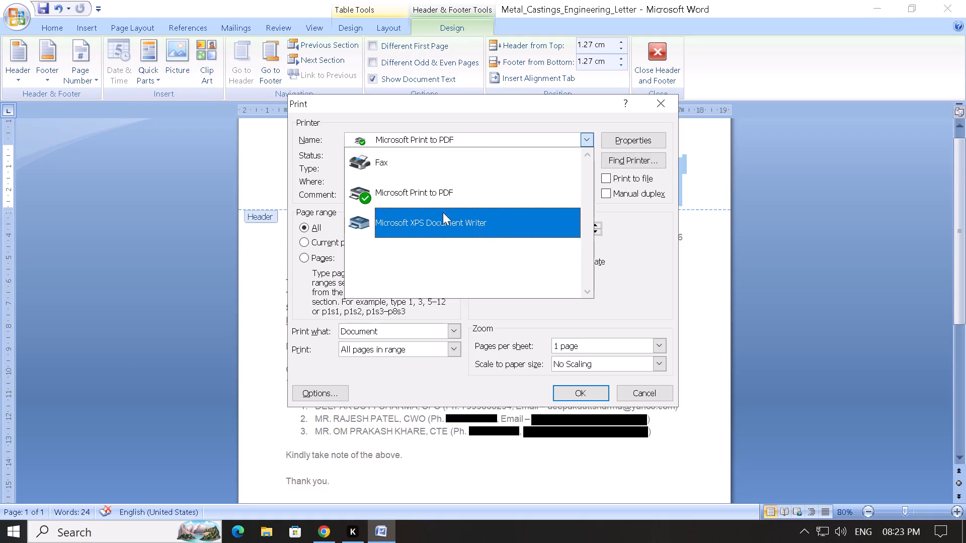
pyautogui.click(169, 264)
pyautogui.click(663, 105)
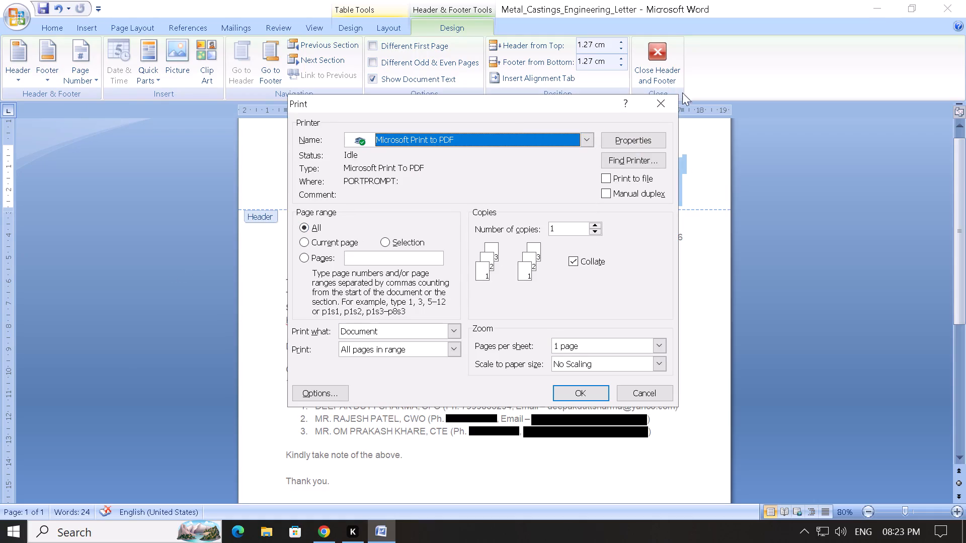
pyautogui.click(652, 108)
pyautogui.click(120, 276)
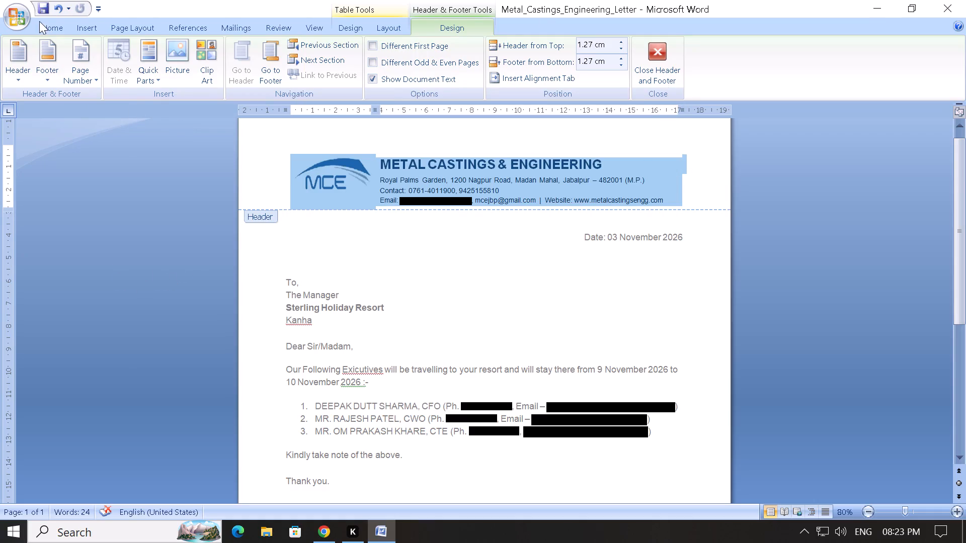
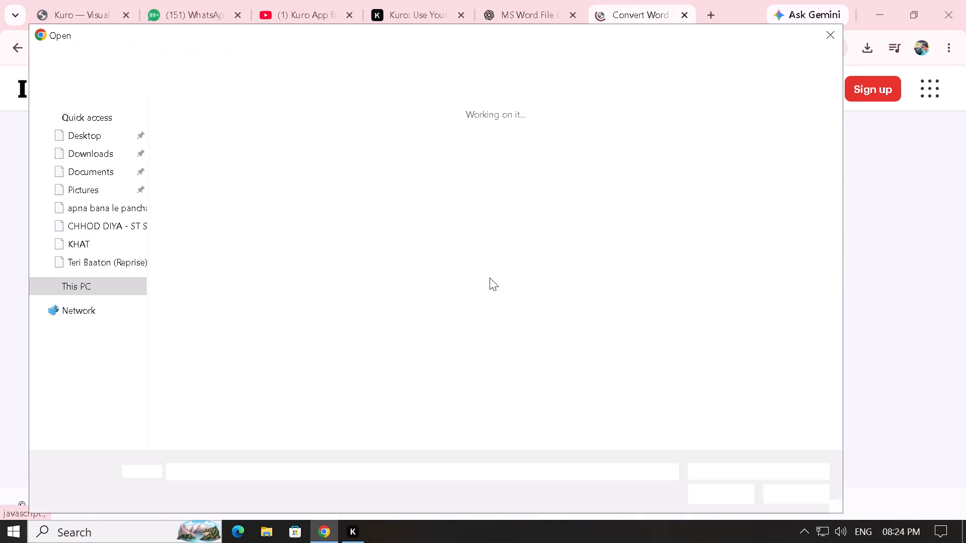
# Upload the saved Metal_Castings_Engineering_Letter Word file to the iLovePDF converter and convert it to PDF.
pyautogui.doubleClick(236, 218)
pyautogui.click(795, 471)
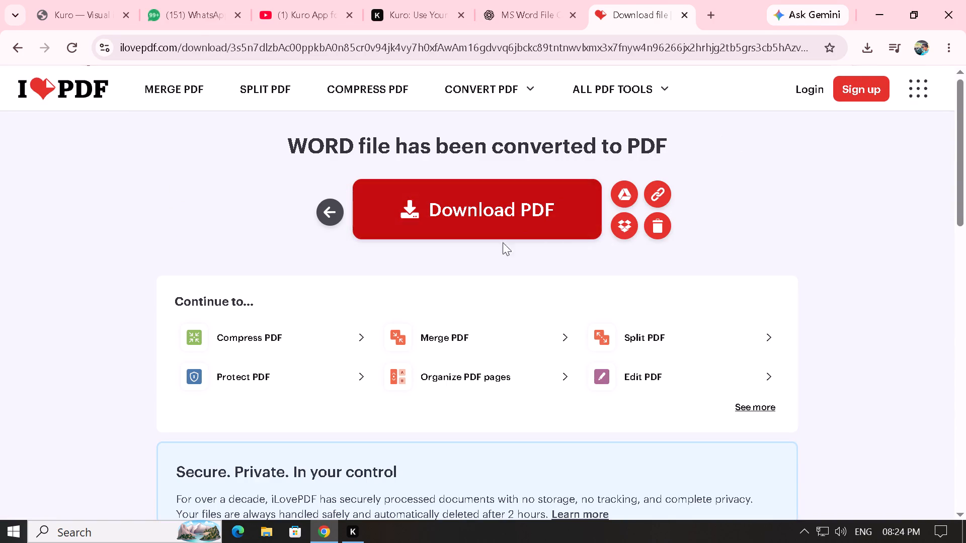
# Download the converted Metal_Castings_Engineering_Letter.pdf and open it for checking.
pyautogui.click(465, 214)
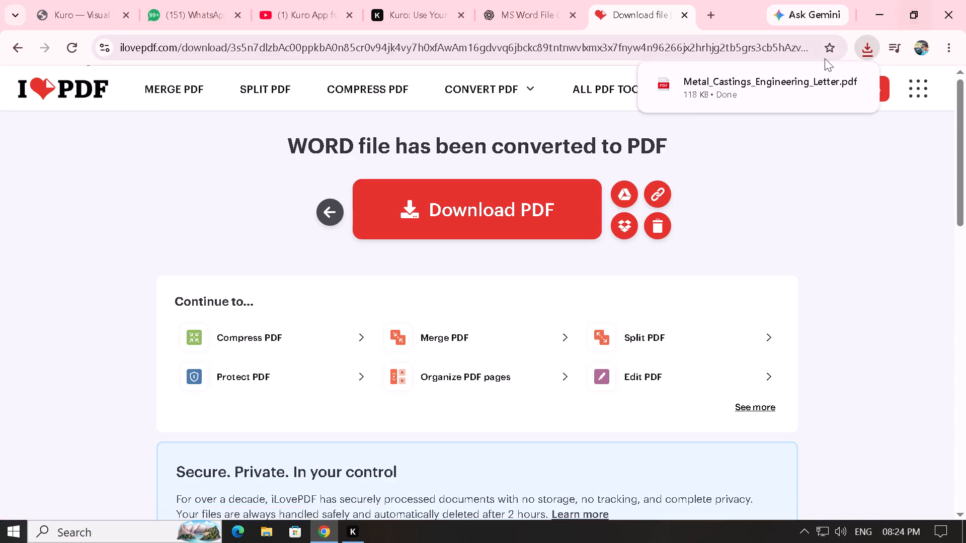
pyautogui.click(680, 98)
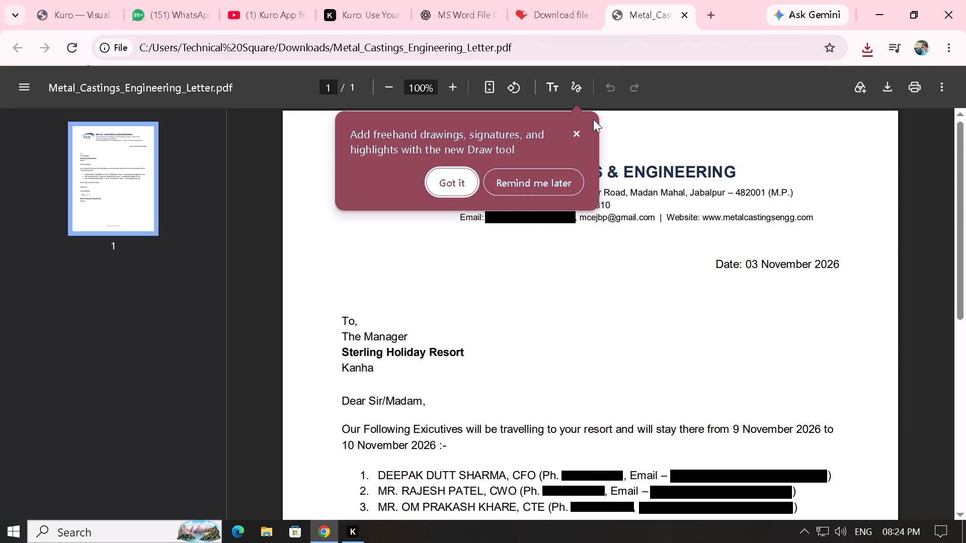
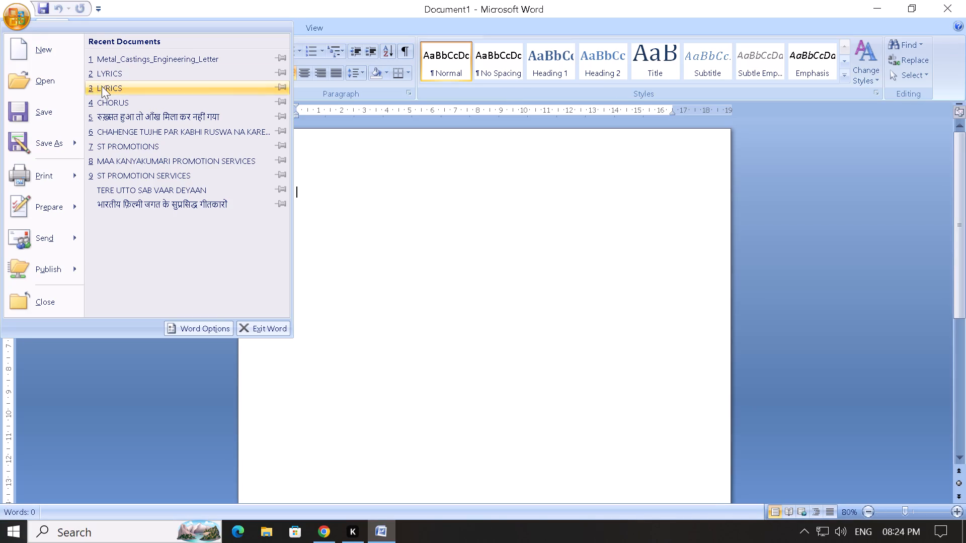
# Reopen the recent document Metal_Castings_Engineering_Letter for corrections.
pyautogui.click(134, 59)
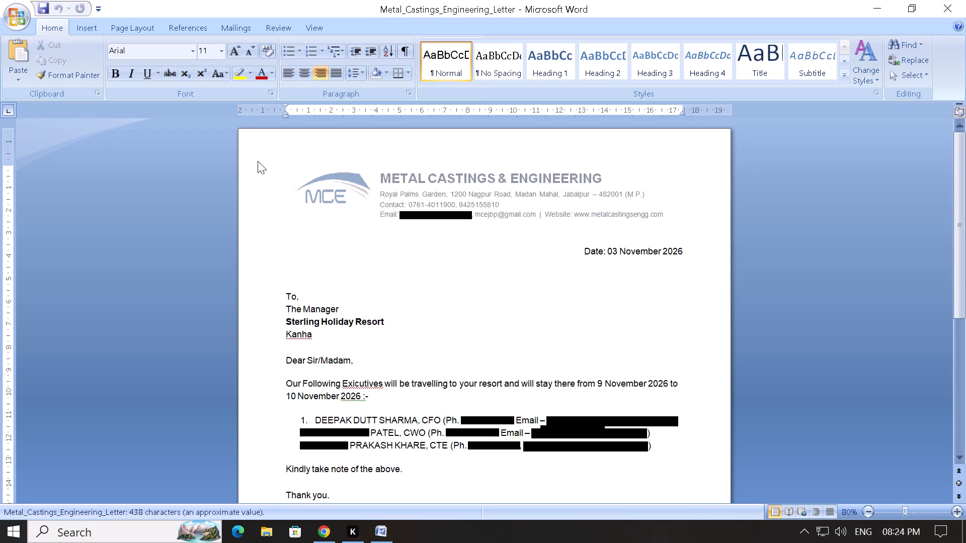
pyautogui.click(129, 366)
pyautogui.click(401, 411)
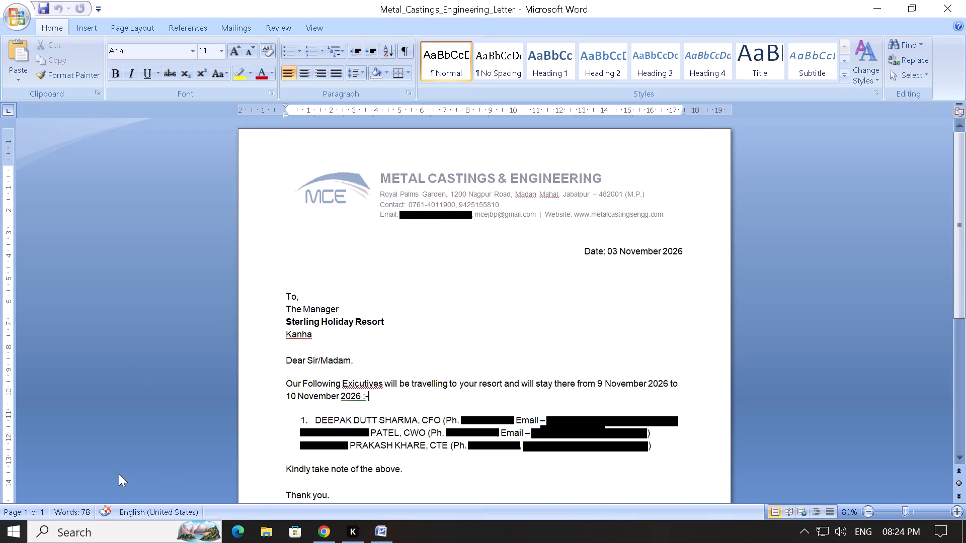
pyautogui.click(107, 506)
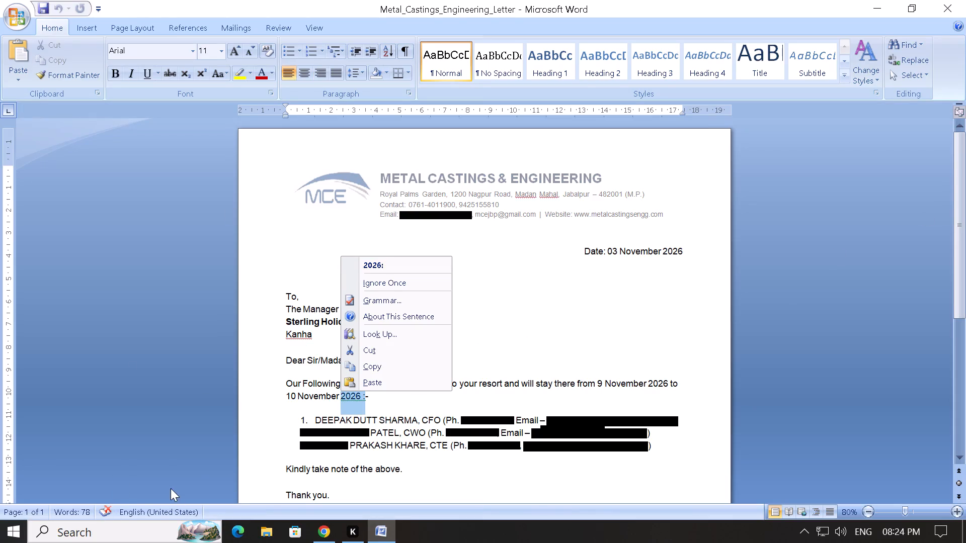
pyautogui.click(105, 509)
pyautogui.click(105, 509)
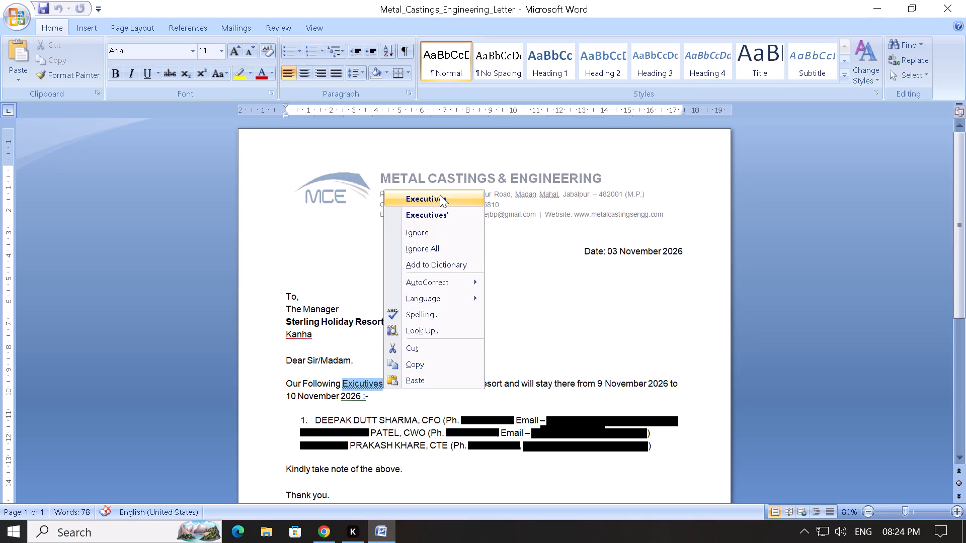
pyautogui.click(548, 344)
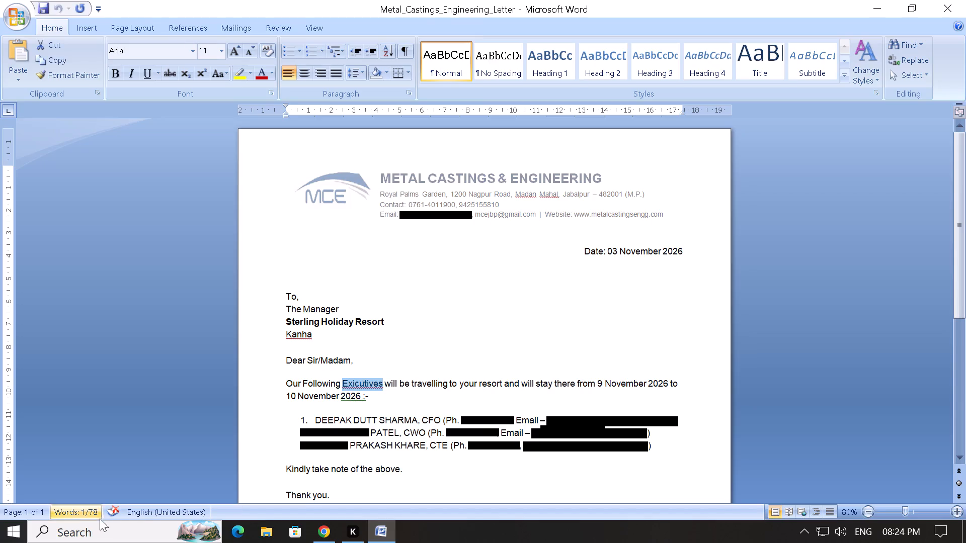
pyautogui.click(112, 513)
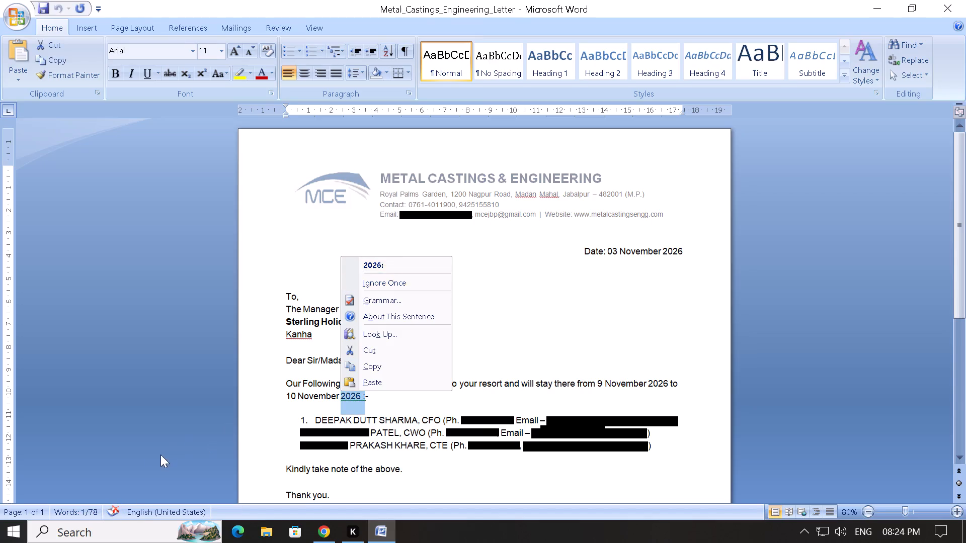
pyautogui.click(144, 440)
# Proofread the letter from the date line and ignore the spelling flag on Kanha in the recipient block.
pyautogui.click(529, 235)
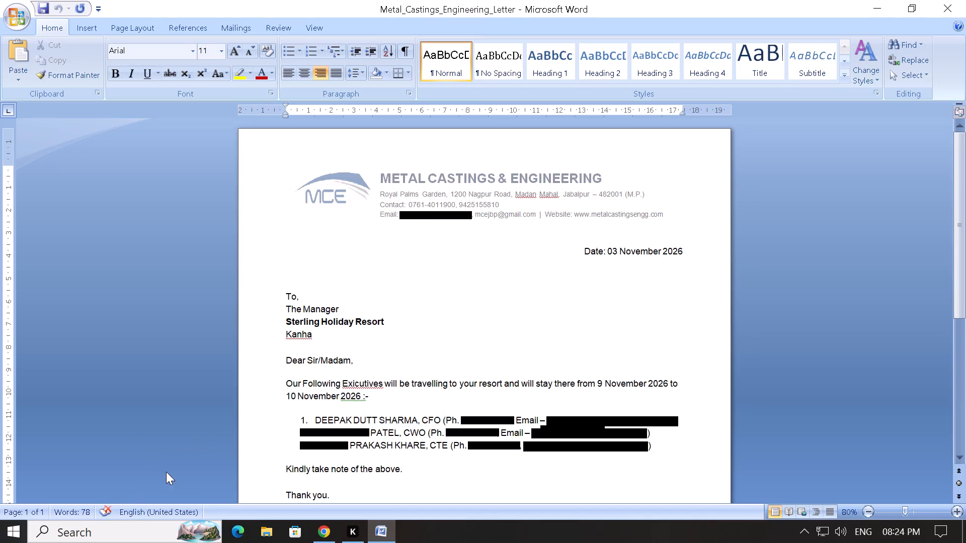
pyautogui.click(102, 514)
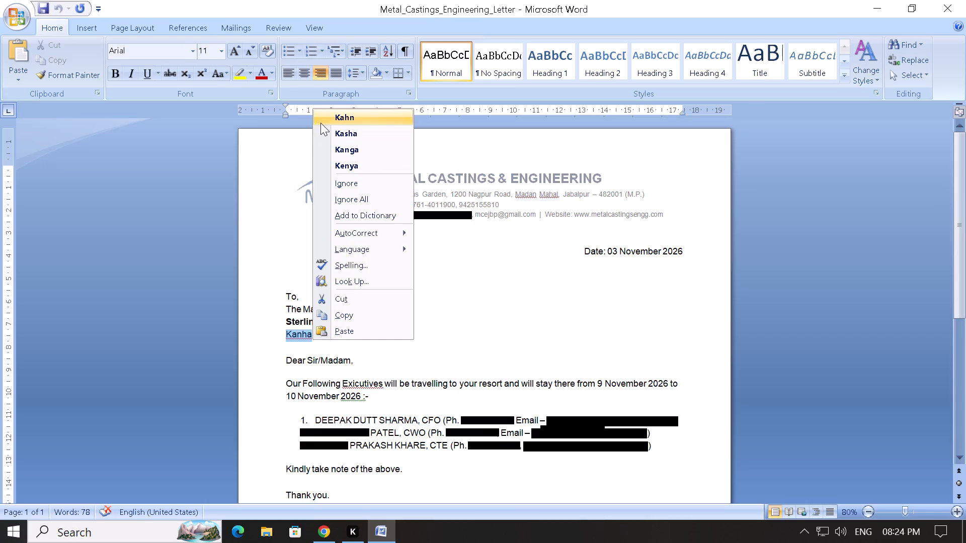
pyautogui.click(348, 186)
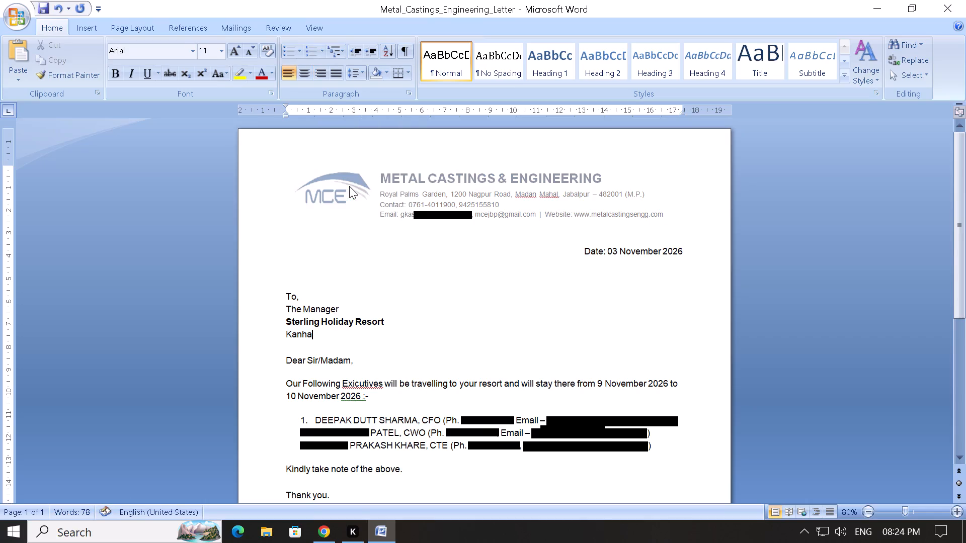
# Accept the proofing corrections "Executives" and "2026:" in the opening sentence, keeping a single space after Executives.
pyautogui.click(106, 508)
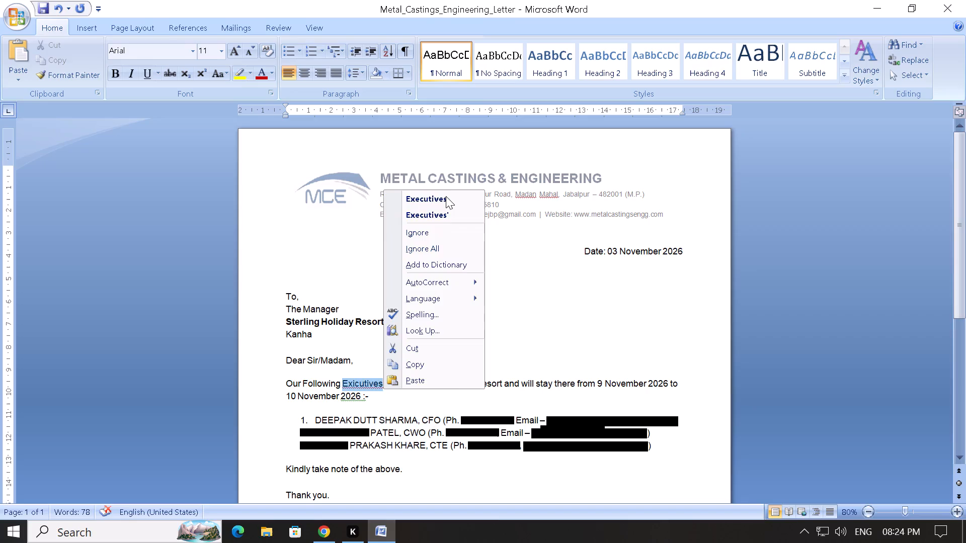
pyautogui.click(446, 196)
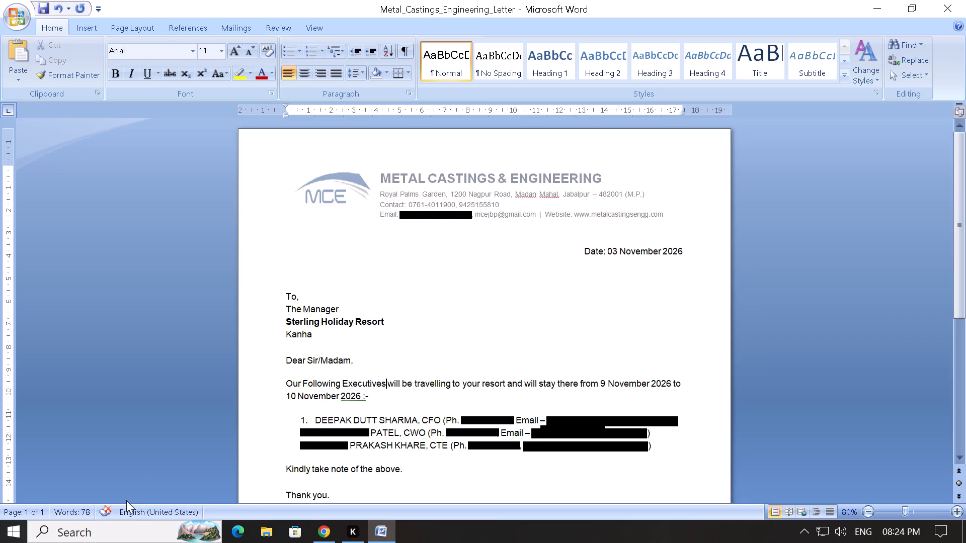
pyautogui.press('space')
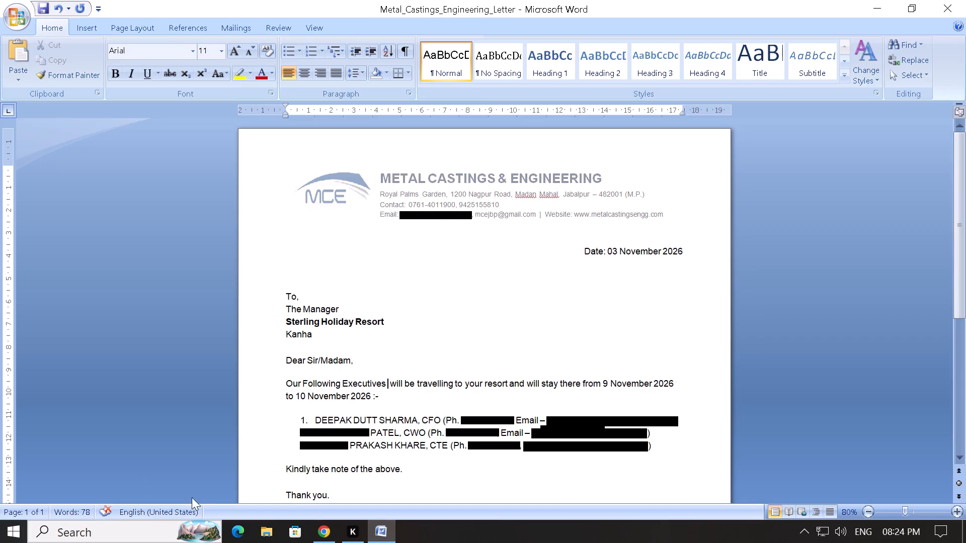
pyautogui.press('Left')
pyautogui.press('Right')
pyautogui.press('Right')
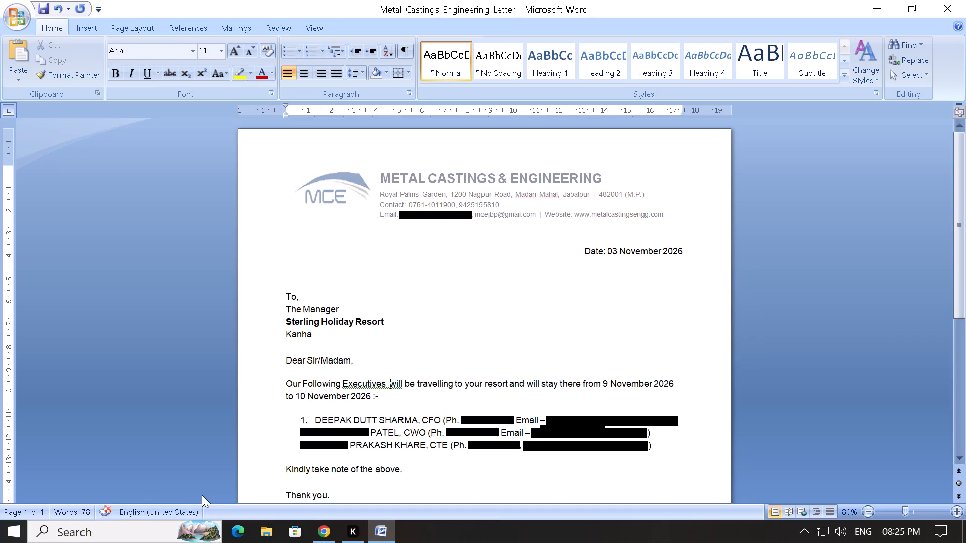
pyautogui.press('BackSpace')
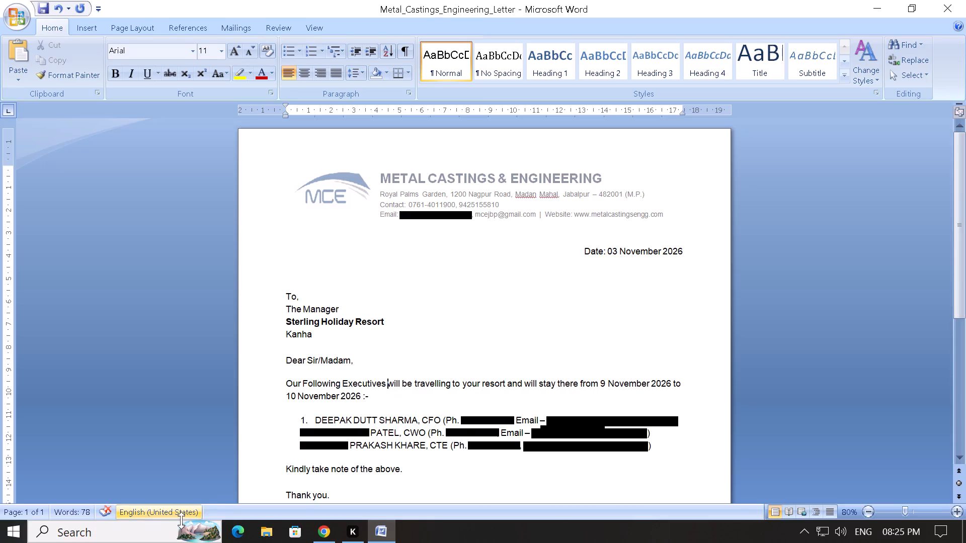
pyautogui.click(107, 511)
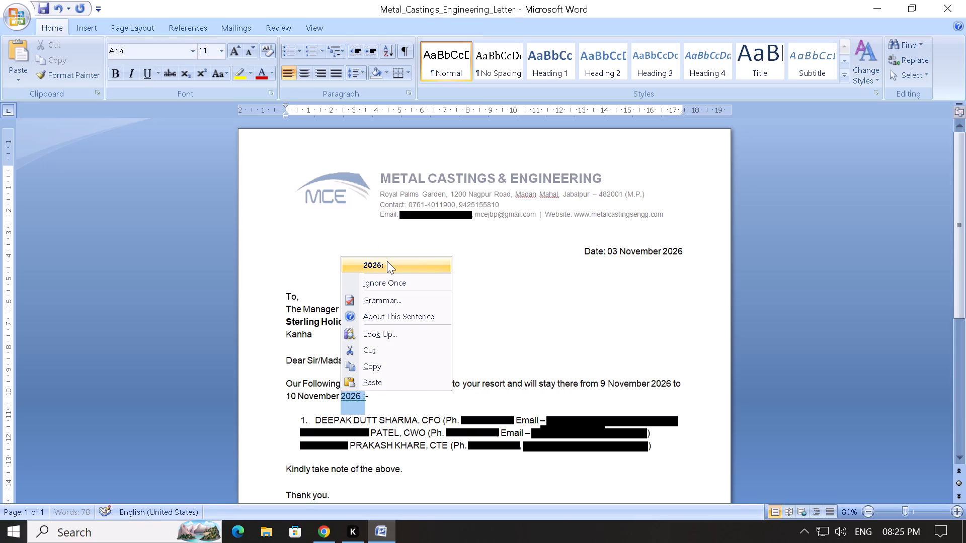
pyautogui.click(387, 261)
# Ignore the spelling flag on Madan in the letterhead address.
pyautogui.click(108, 515)
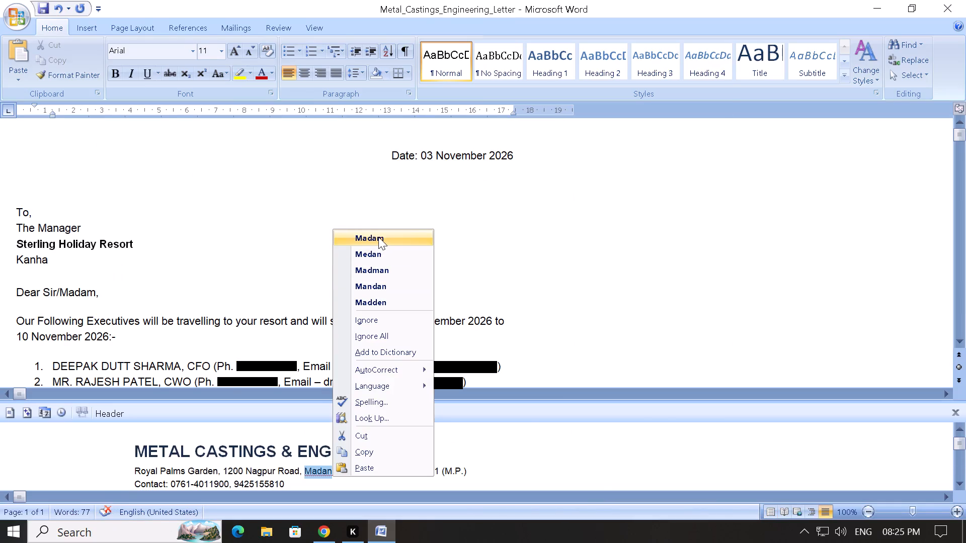
pyautogui.click(383, 322)
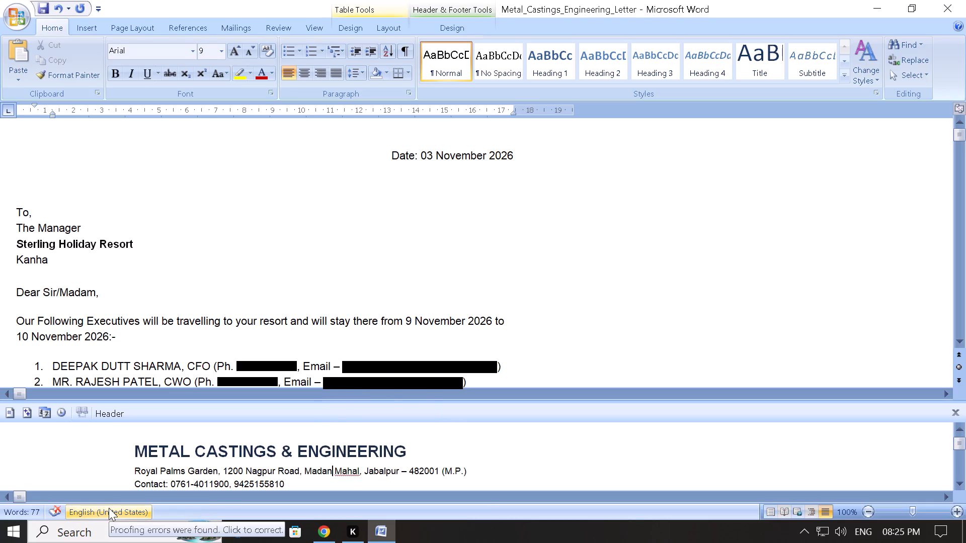
# Delete the Metal_Castings_Engineering_Letter PDF and the sample mce PDF from the Downloads folder.
pyautogui.click(258, 530)
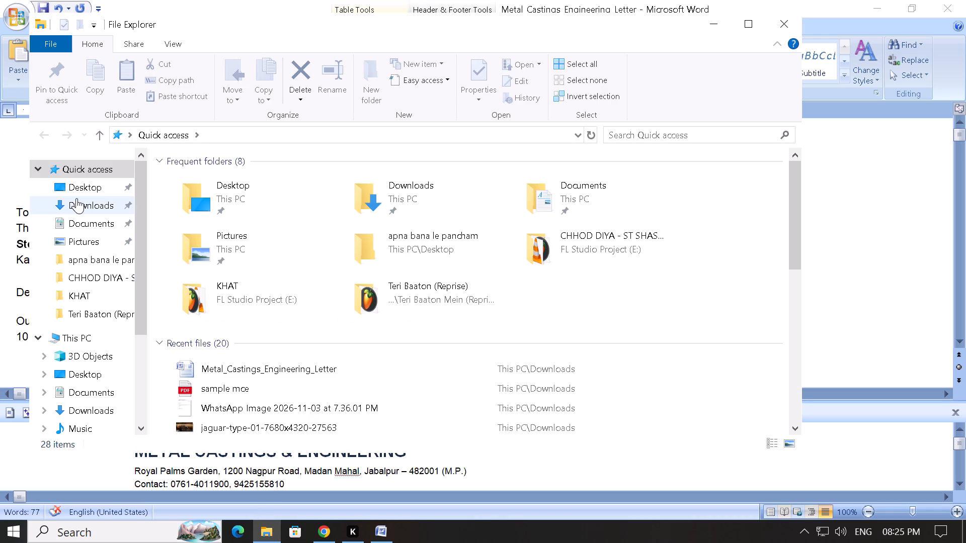
pyautogui.click(76, 198)
pyautogui.click(214, 216)
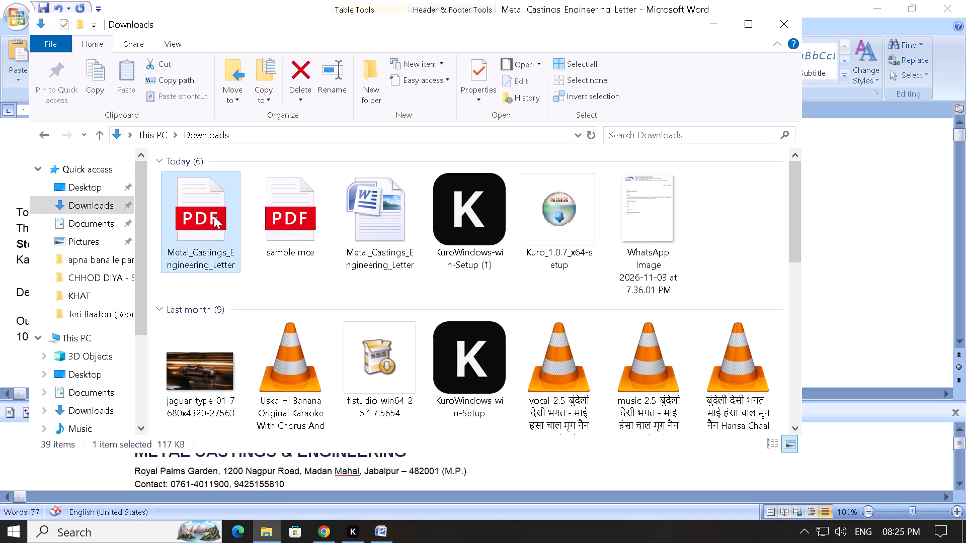
pyautogui.press('Delete')
pyautogui.click(210, 210)
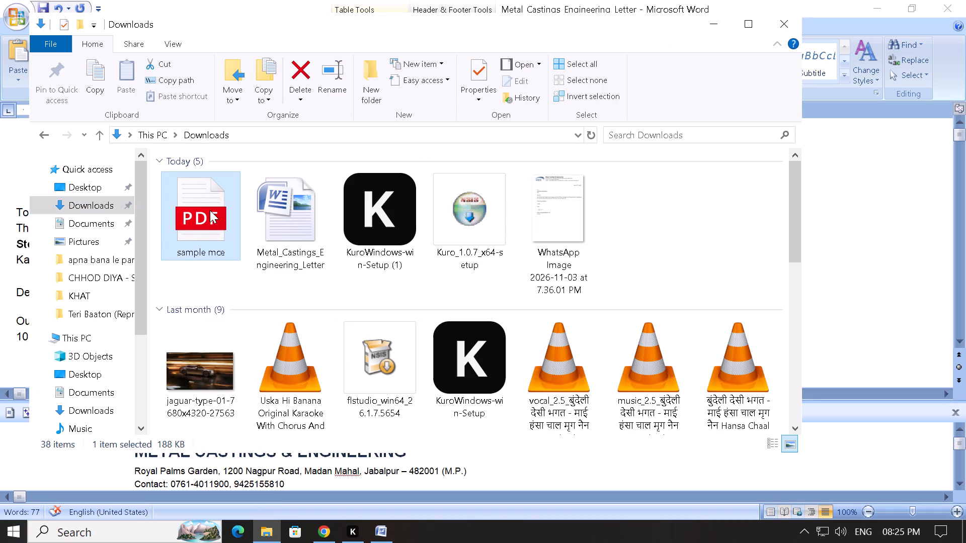
pyautogui.press('Delete')
# Return to the Word letter and ignore the spelling flag on Mahal in the letterhead address.
pyautogui.click(372, 541)
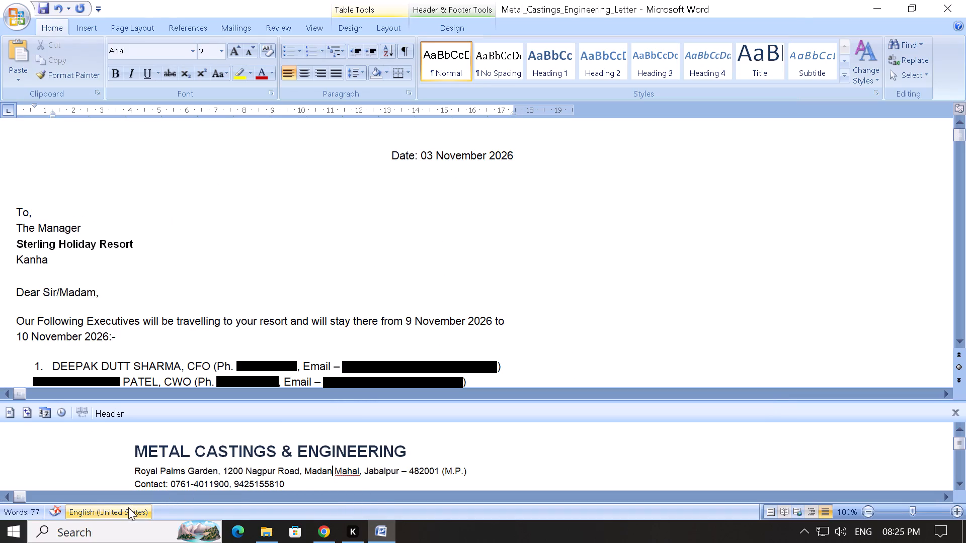
pyautogui.click(59, 513)
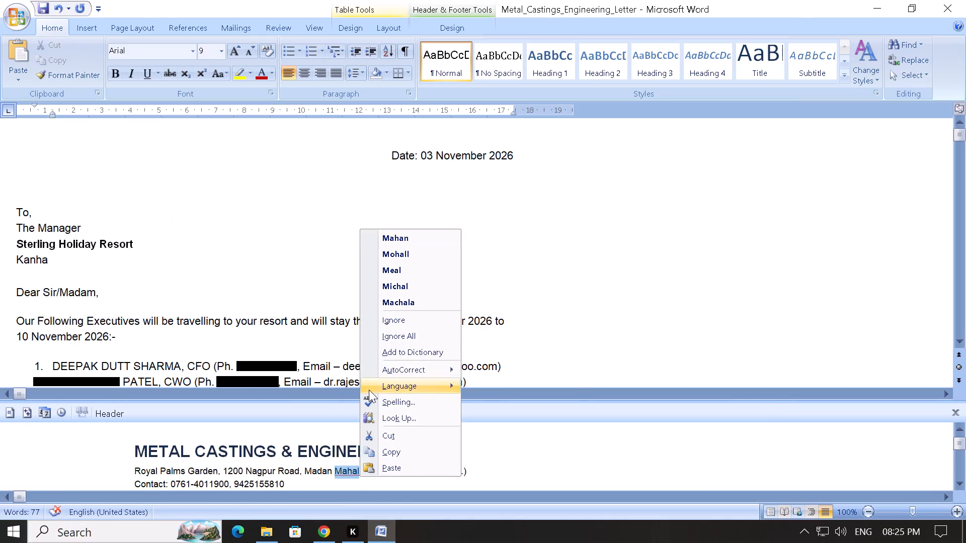
pyautogui.click(411, 318)
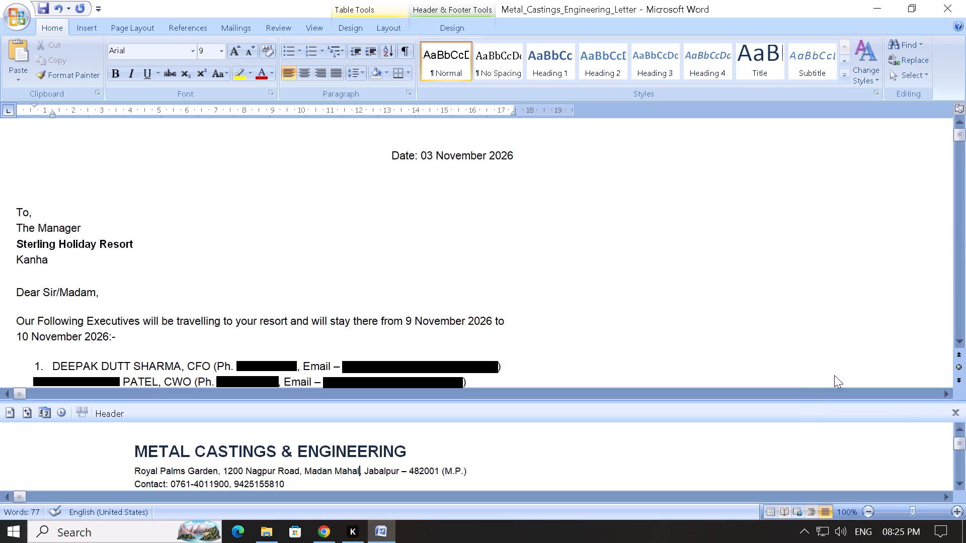
# Change "Following" to lowercase "following" in the opening sentence and save the letter.
pyautogui.keyDown('ctrl'); pyautogui.scroll(-1, 593, 293); pyautogui.keyUp('ctrl')
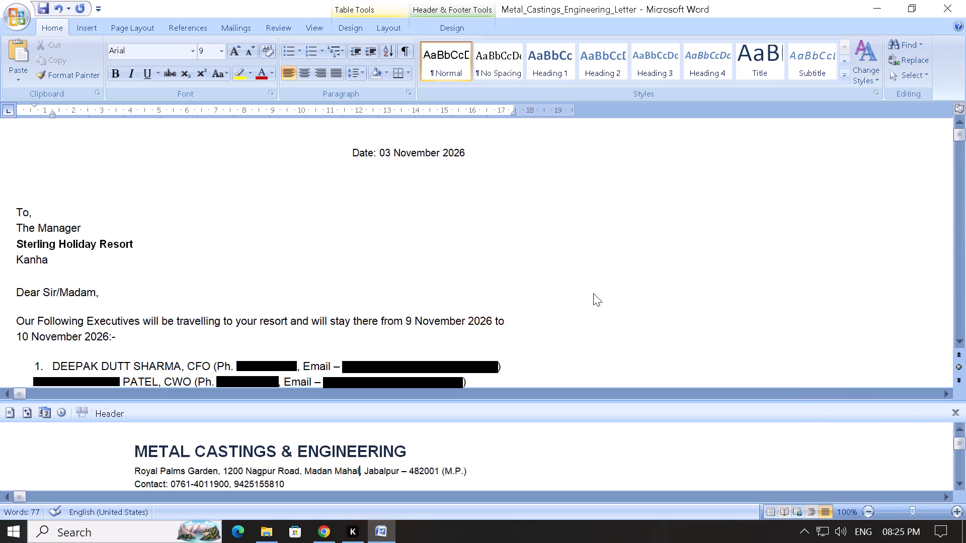
pyautogui.click(37, 301)
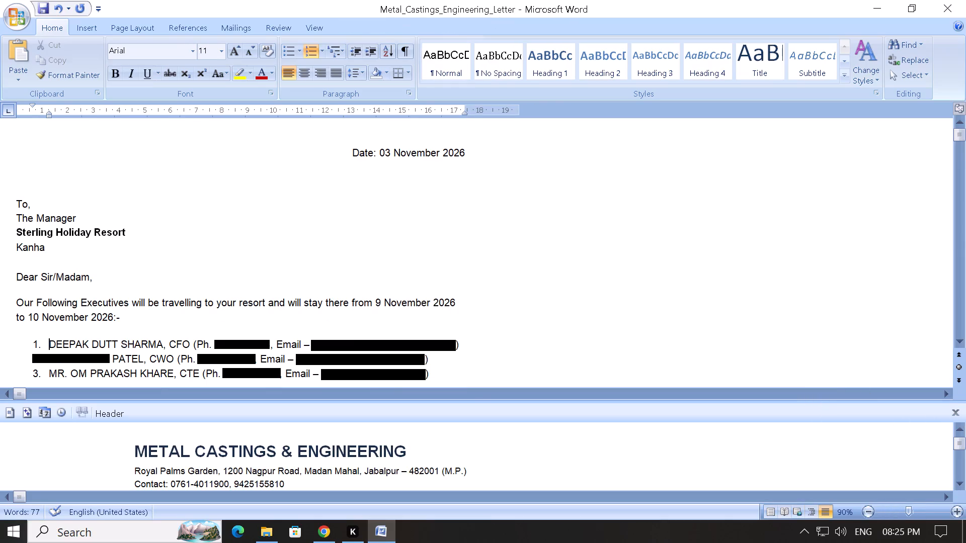
pyautogui.click(41, 301)
pyautogui.press('BackSpace')
pyautogui.press('f')
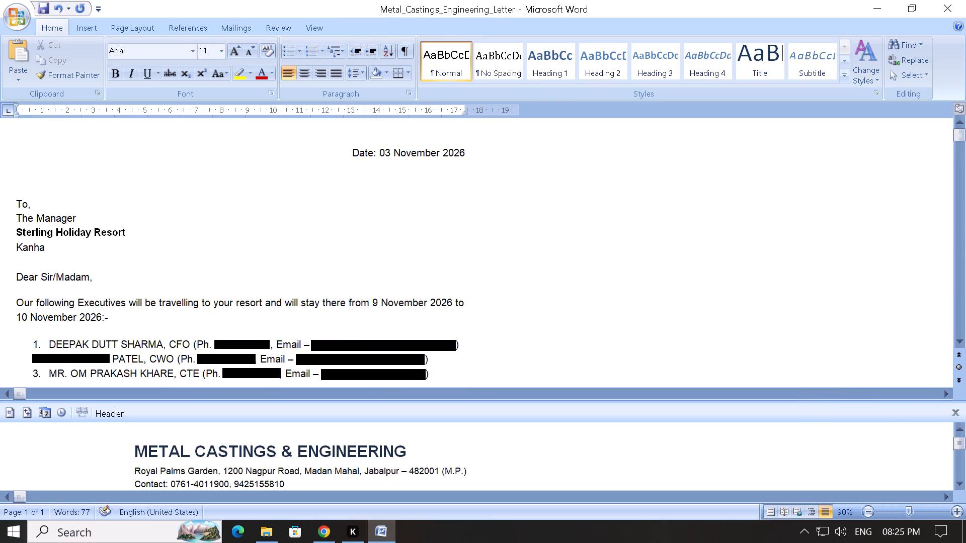
pyautogui.click(42, 10)
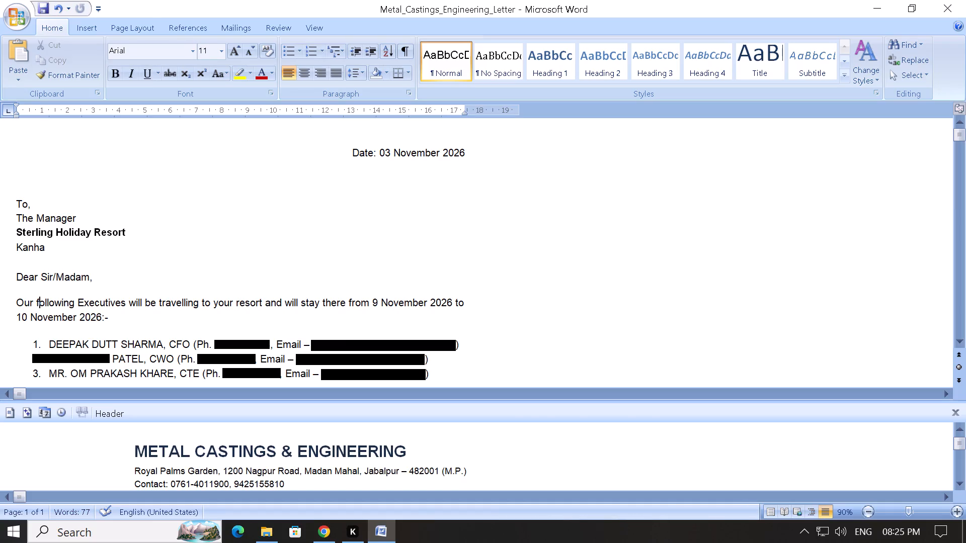
# Close the header pane below the letter.
pyautogui.keyDown('ctrl'); pyautogui.scroll(-4, 517, 317); pyautogui.keyUp('ctrl')
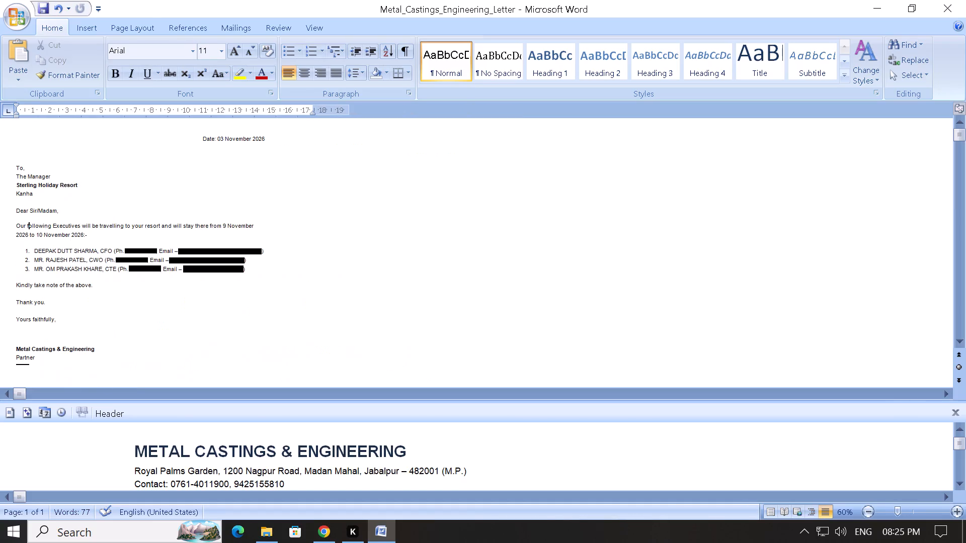
pyautogui.keyDown('ctrl'); pyautogui.scroll(-4, 516, 315); pyautogui.keyUp('ctrl')
pyautogui.keyDown('ctrl'); pyautogui.scroll(8, 201, 245); pyautogui.keyUp('ctrl')
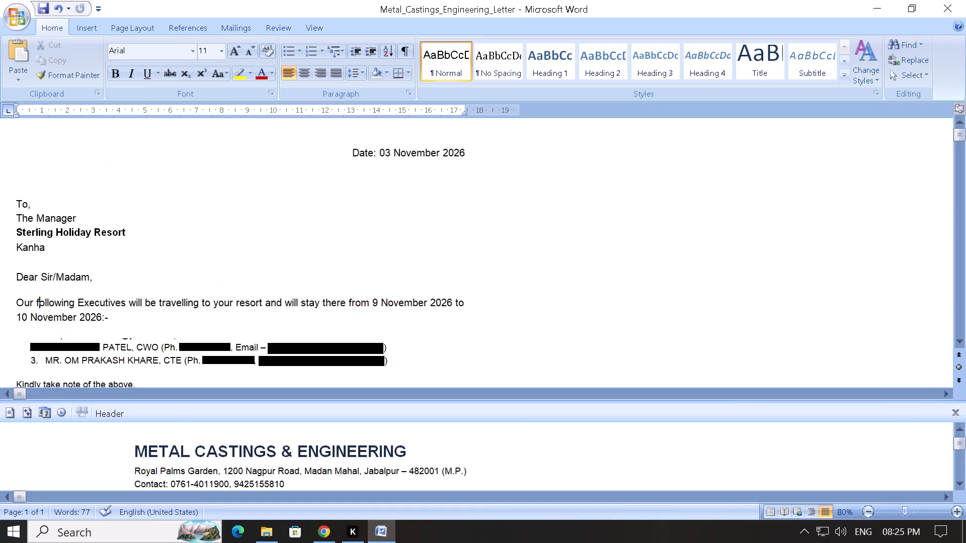
pyautogui.click(957, 409)
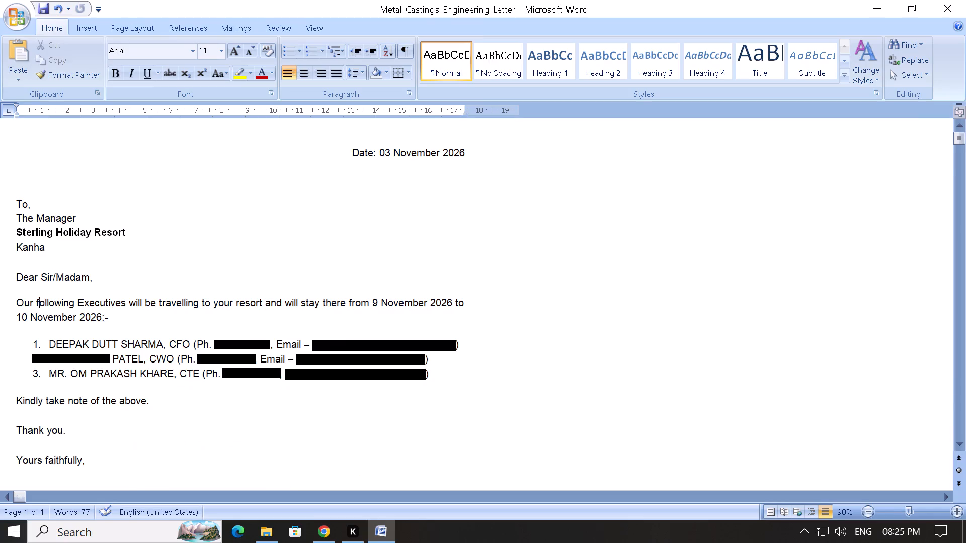
# Insert "Mr. " before the CFO's name in the first item of the executives list.
pyautogui.keyDown('ctrl'); pyautogui.scroll(-5, 475, 385); pyautogui.keyUp('ctrl')
pyautogui.keyDown('ctrl'); pyautogui.scroll(9, 474, 383); pyautogui.keyUp('ctrl')
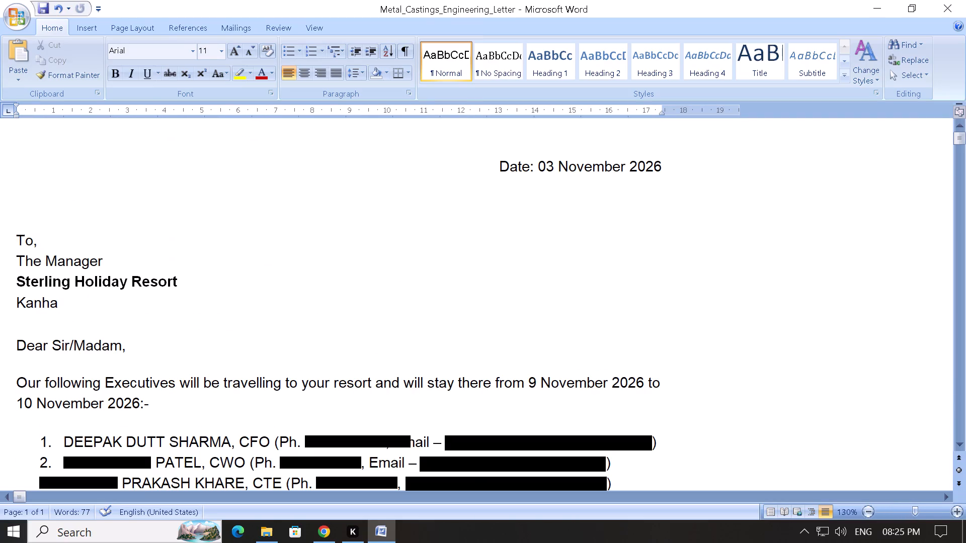
pyautogui.keyDown('alt'); pyautogui.scroll(-5, 221, 292); pyautogui.keyUp('alt')
pyautogui.scroll(4, 223, 301)
pyautogui.scroll(-2, 223, 301)
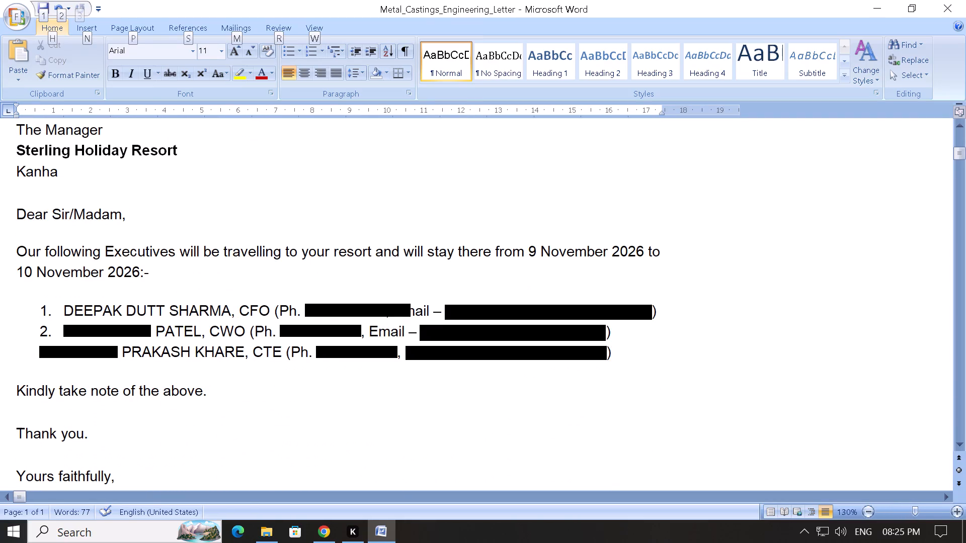
pyautogui.click(66, 312)
pyautogui.write('Mr')
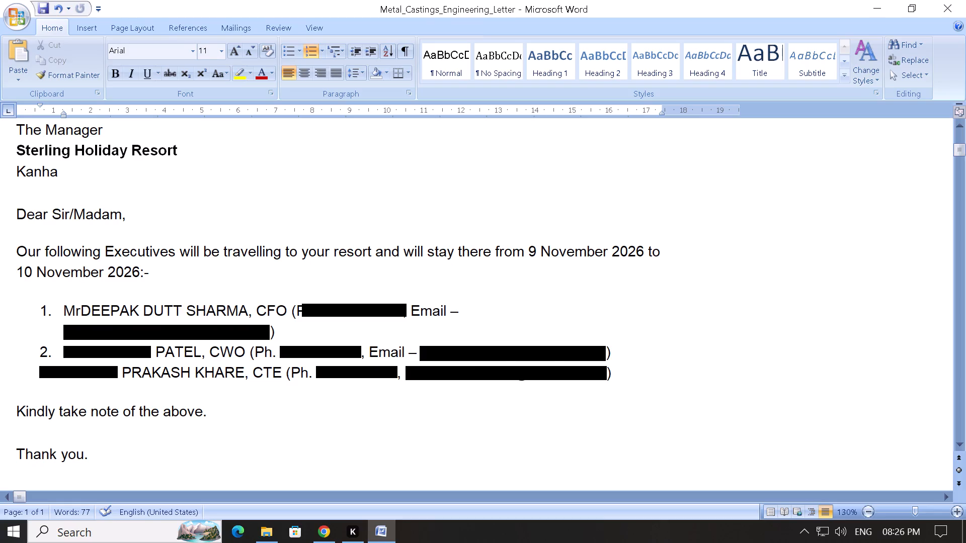
pyautogui.write('.')
pyautogui.press('space')
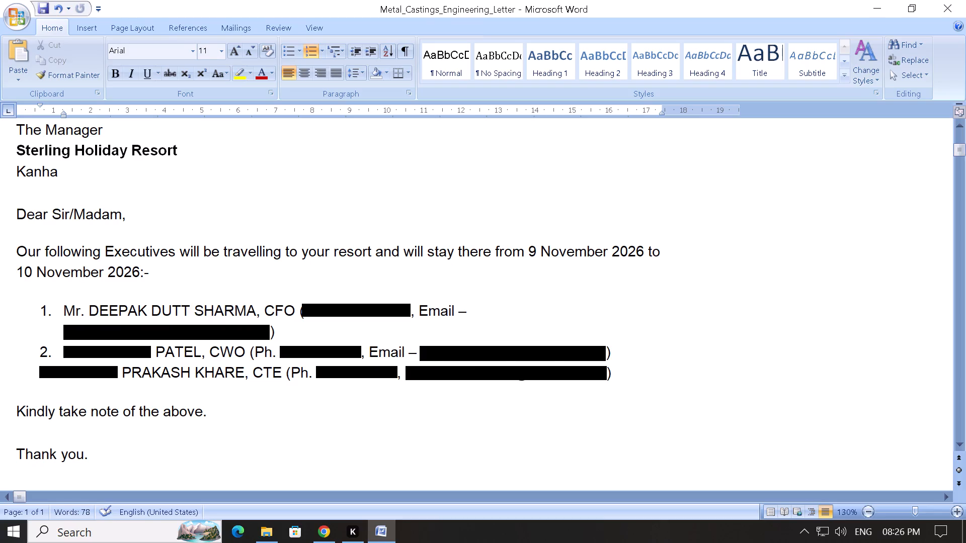
# Change "MR." to "Mr." before the CWO's and CTE's names in the executives list, working in Print Layout view.
pyautogui.click(85, 350)
pyautogui.click(773, 509)
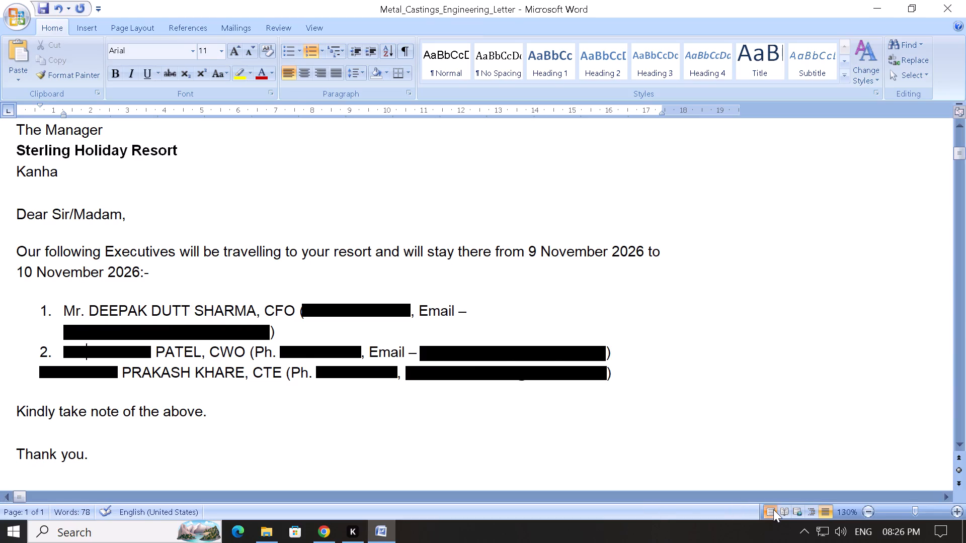
pyautogui.scroll(-2, 428, 374)
pyautogui.scroll(-1, 423, 419)
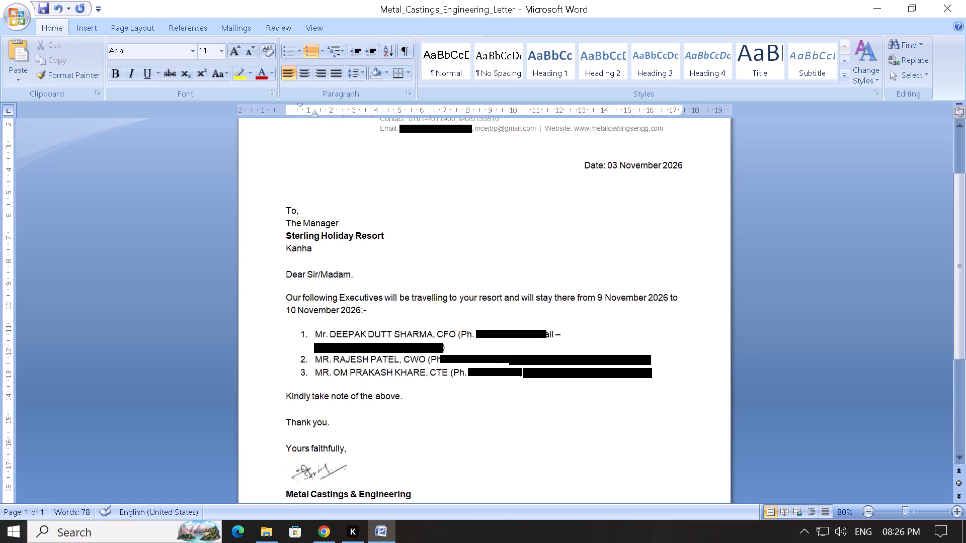
pyautogui.press('BackSpace')
pyautogui.press('r')
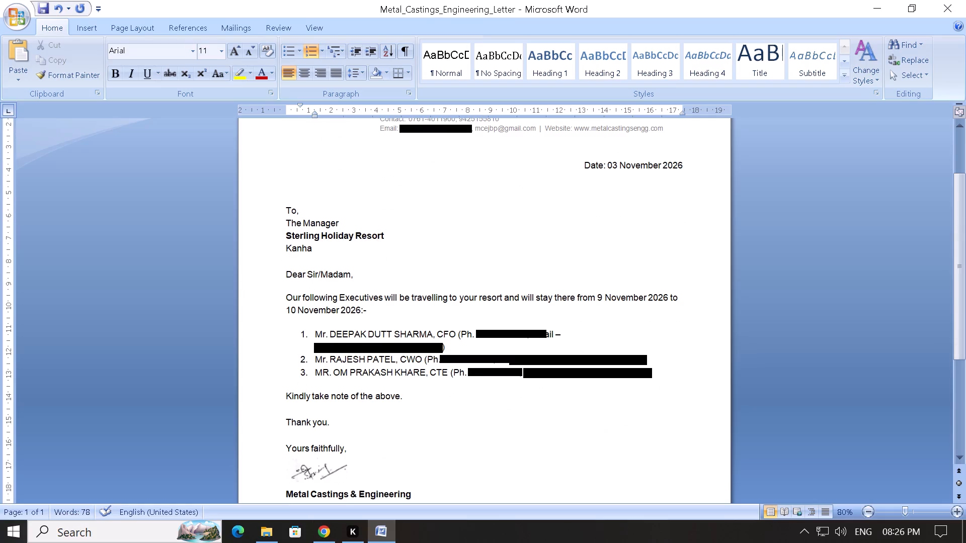
pyautogui.click(327, 375)
pyautogui.press('BackSpace')
pyautogui.press('r')
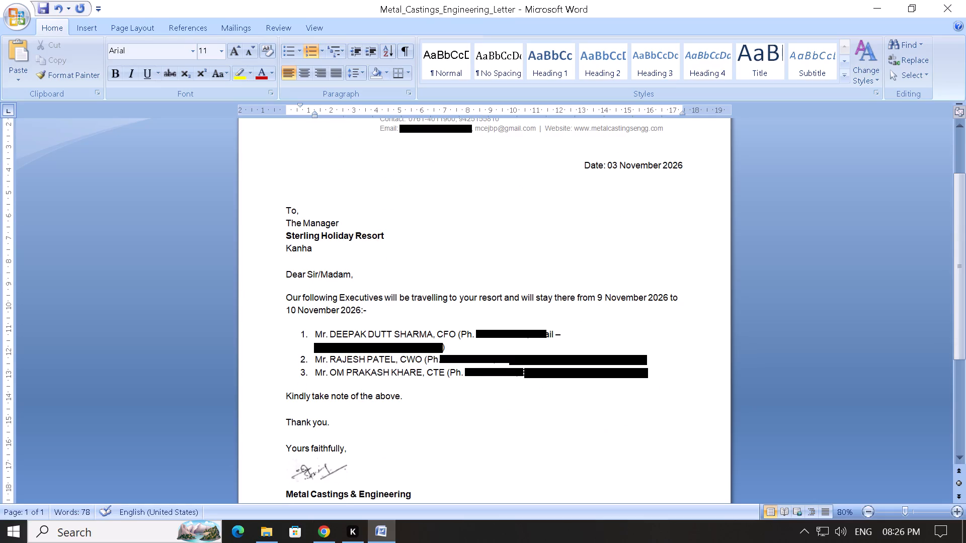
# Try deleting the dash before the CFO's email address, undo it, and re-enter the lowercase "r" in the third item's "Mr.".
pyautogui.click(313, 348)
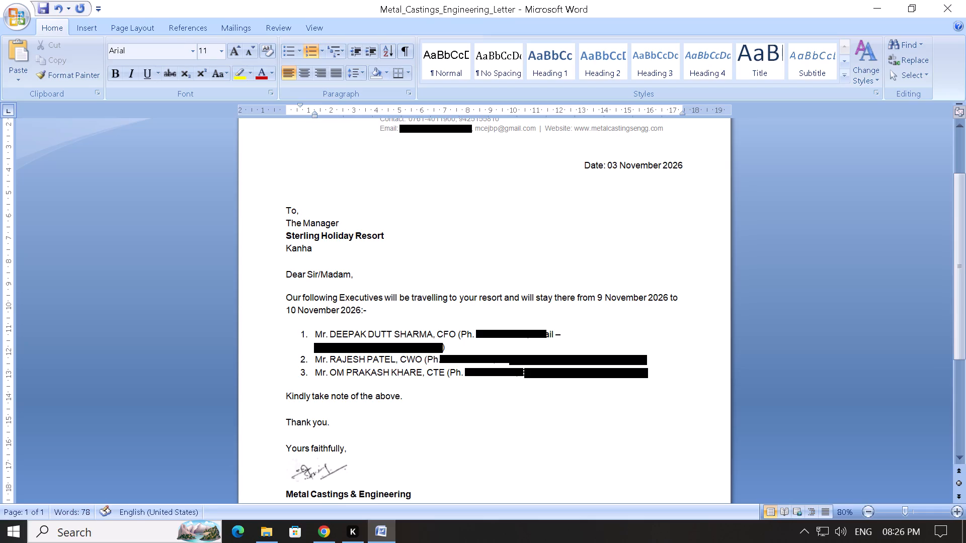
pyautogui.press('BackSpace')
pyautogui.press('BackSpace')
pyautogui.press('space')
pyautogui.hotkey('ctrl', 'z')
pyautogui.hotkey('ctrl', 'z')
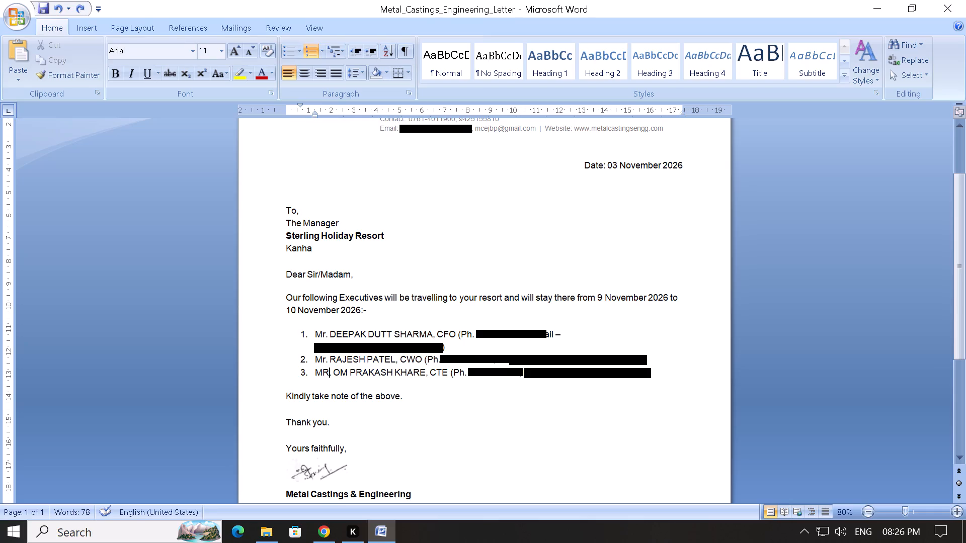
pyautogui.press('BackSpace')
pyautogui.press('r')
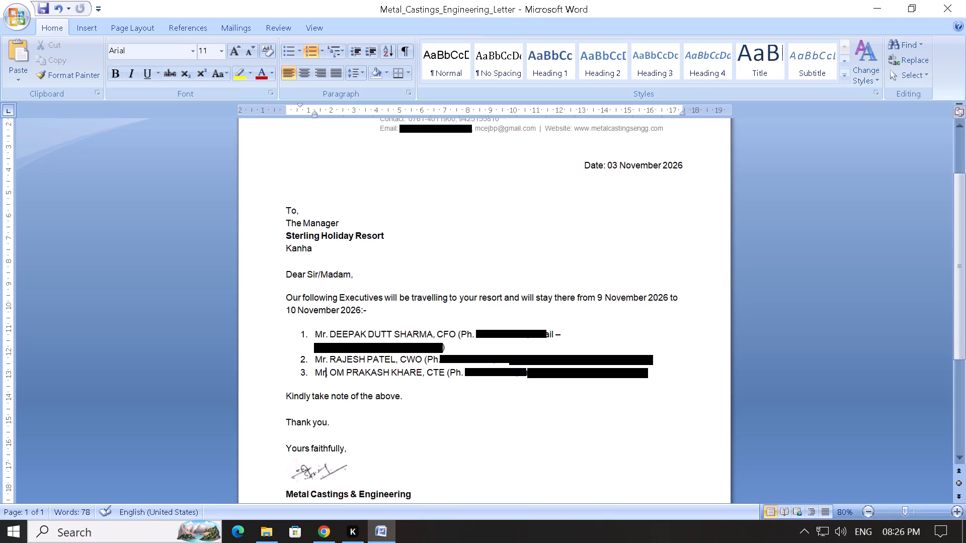
# Retype the CFO's all-capitals name in the first item of the executives list with only initial capitals.
pyautogui.moveTo(331, 334); pyautogui.dragTo(417, 330)
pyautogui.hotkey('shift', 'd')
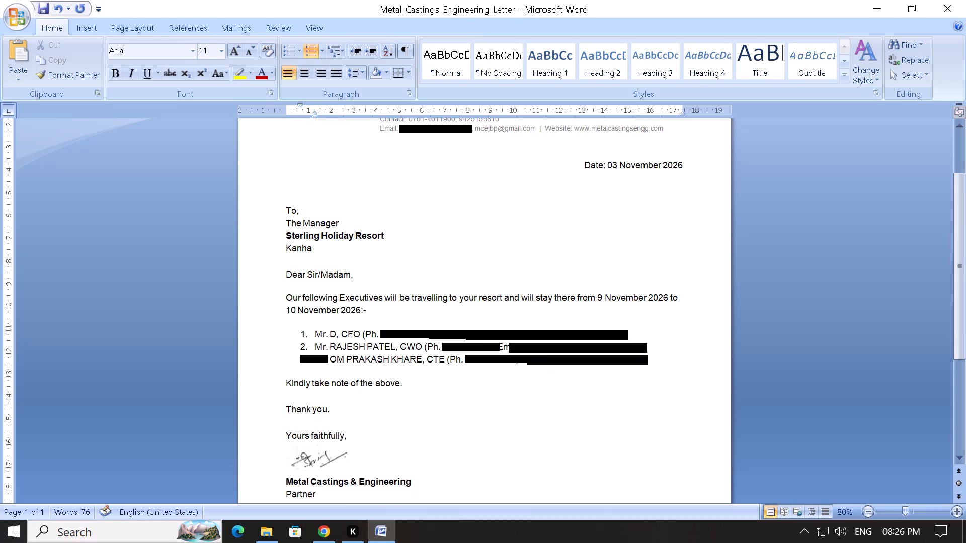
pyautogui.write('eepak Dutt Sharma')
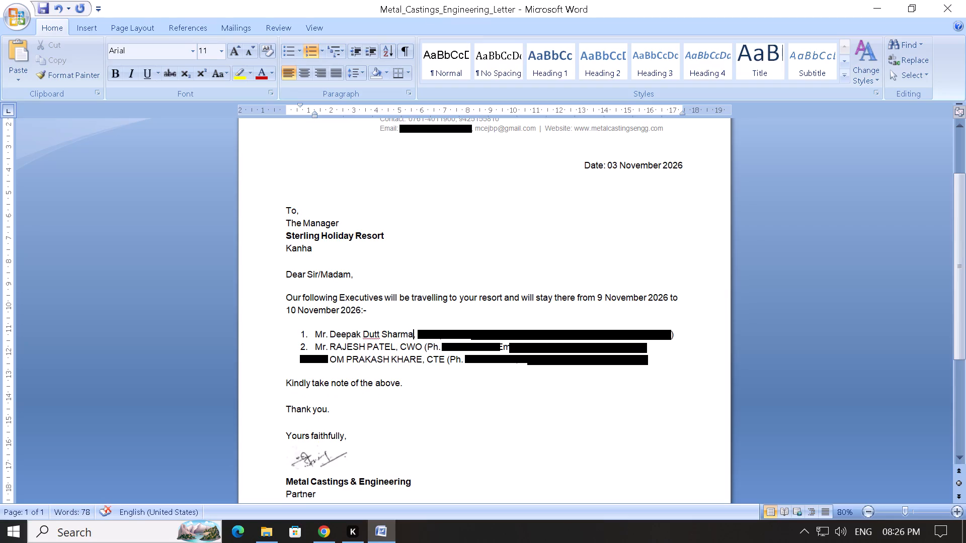
# Retype the CWO's all-capitals name in the second item of the executives list with only initial capitals.
pyautogui.moveTo(330, 347); pyautogui.dragTo(391, 347)
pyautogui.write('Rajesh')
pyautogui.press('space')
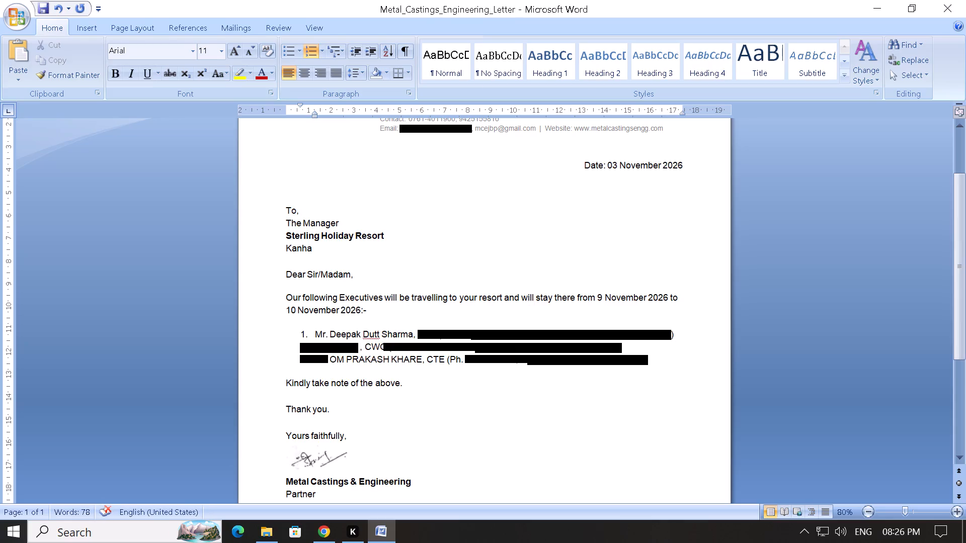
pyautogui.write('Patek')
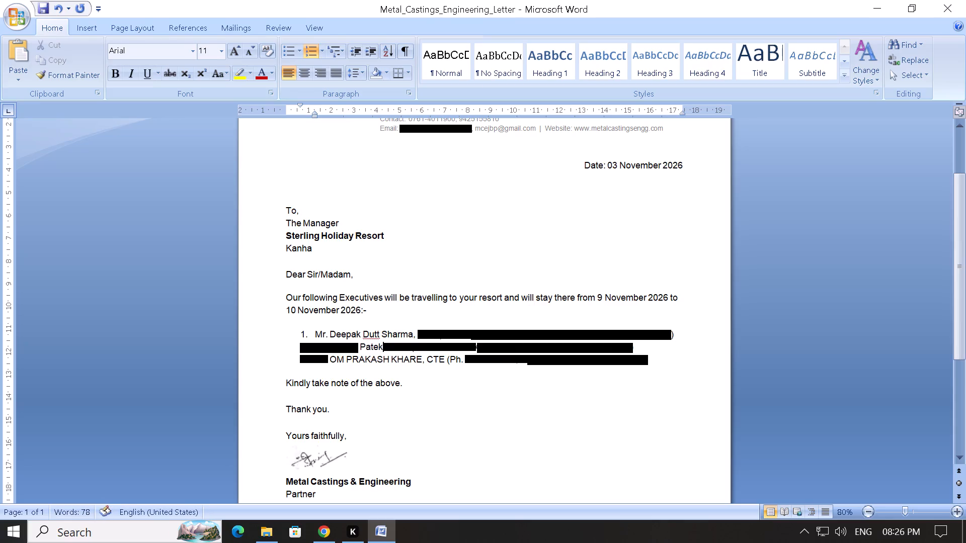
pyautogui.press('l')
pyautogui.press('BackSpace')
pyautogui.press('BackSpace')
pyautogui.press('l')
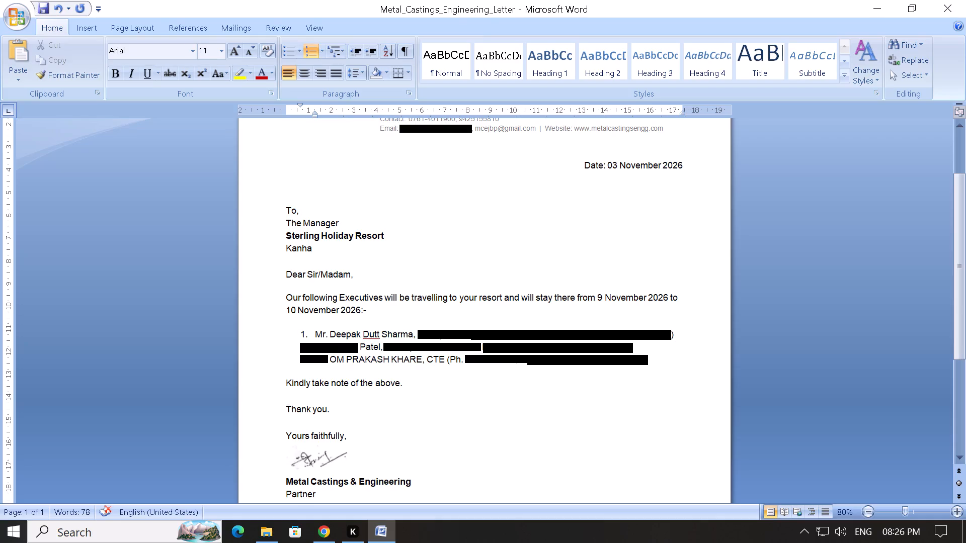
# Retype the CTE's all-capitals name in the third item of the executives list with only initial capitals.
pyautogui.moveTo(330, 359); pyautogui.dragTo(418, 359)
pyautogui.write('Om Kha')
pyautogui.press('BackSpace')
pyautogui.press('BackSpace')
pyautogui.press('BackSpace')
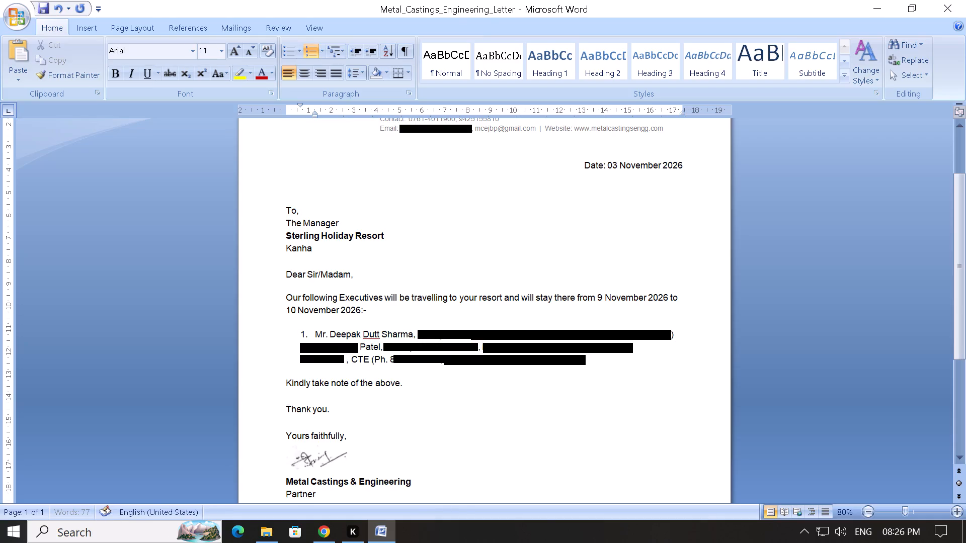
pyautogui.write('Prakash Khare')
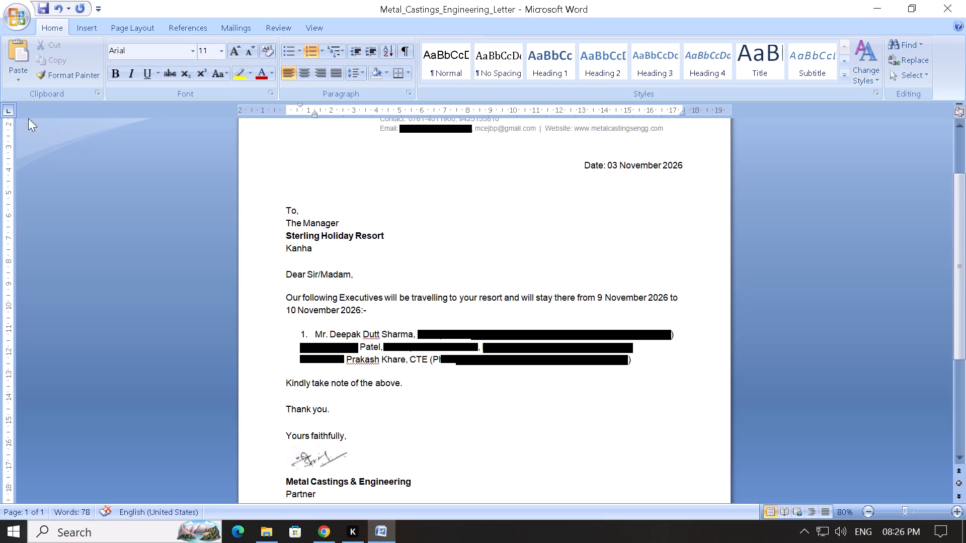
# Save the letter under its existing file name.
pyautogui.click(45, 8)
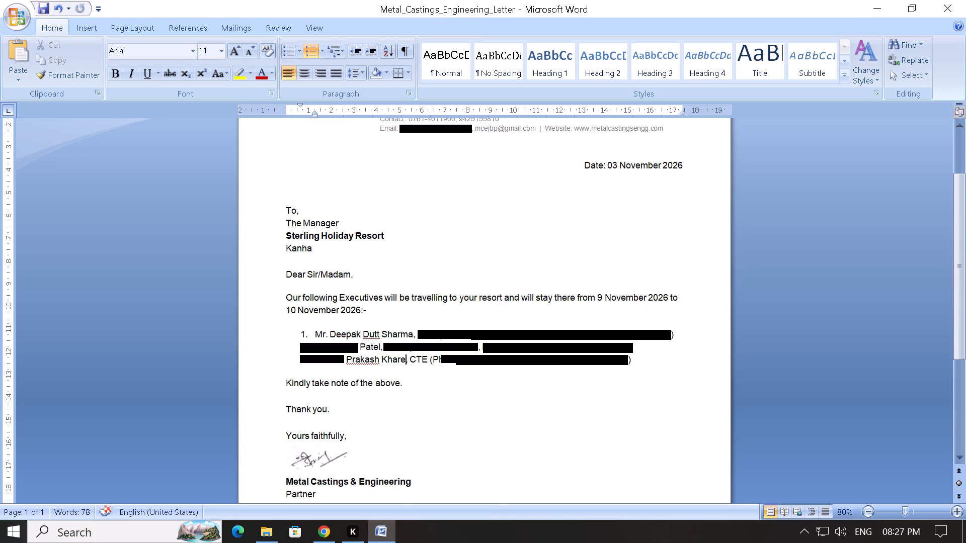
pyautogui.click(480, 461)
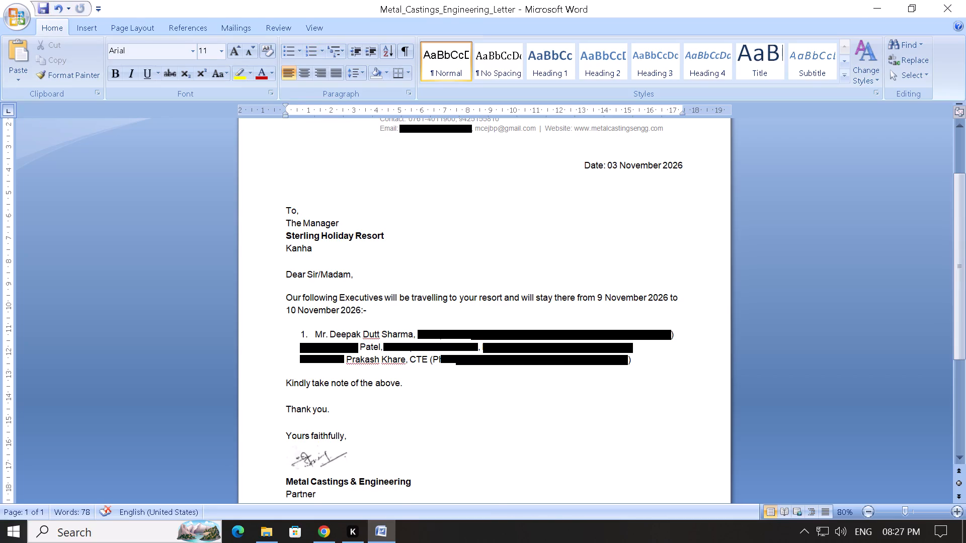
pyautogui.click(40, 8)
# Select the closing sentence "Kindly take note of the above." below the executives list.
pyautogui.moveTo(284, 386); pyautogui.dragTo(387, 381)
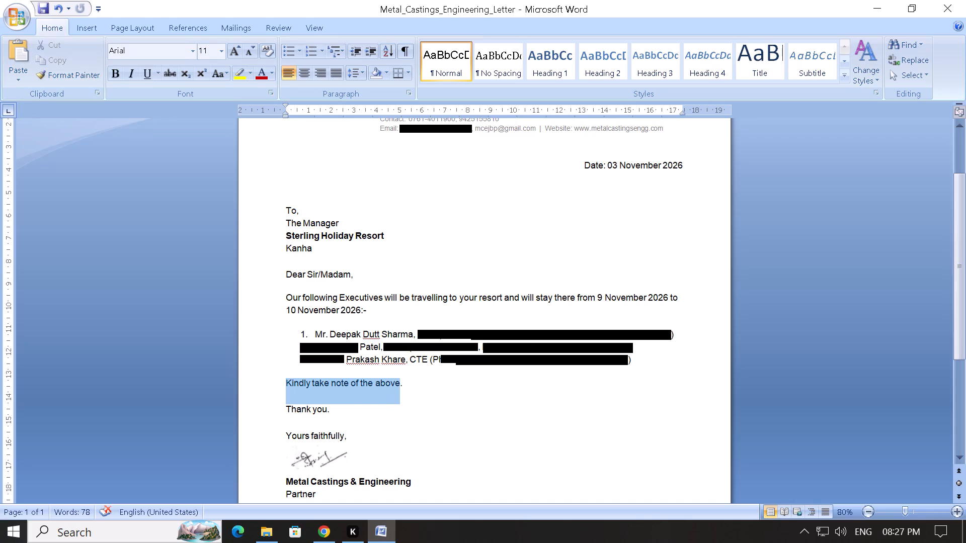
# Save the letter.
pyautogui.moveTo(387, 381); pyautogui.dragTo(390, 381)
pyautogui.click(468, 422)
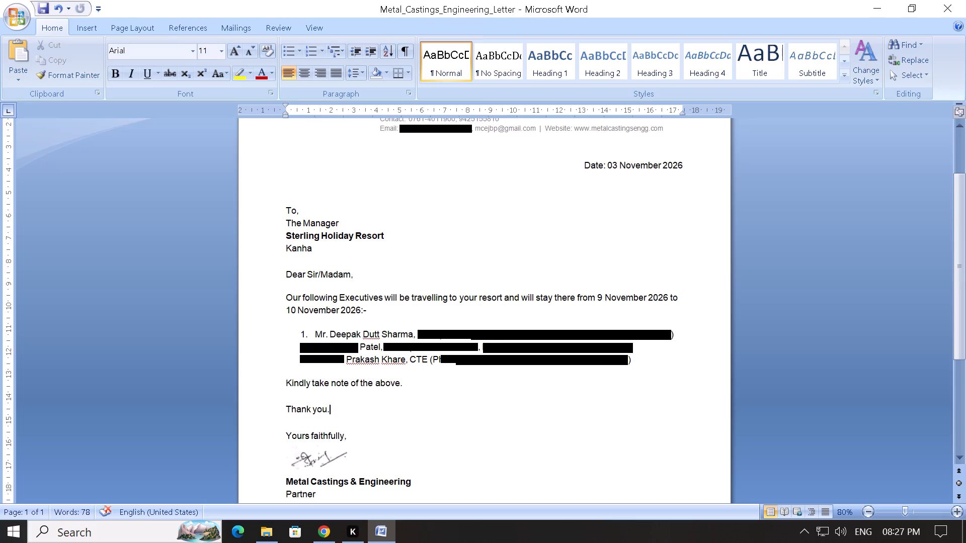
pyautogui.scroll(-2, 399, 411)
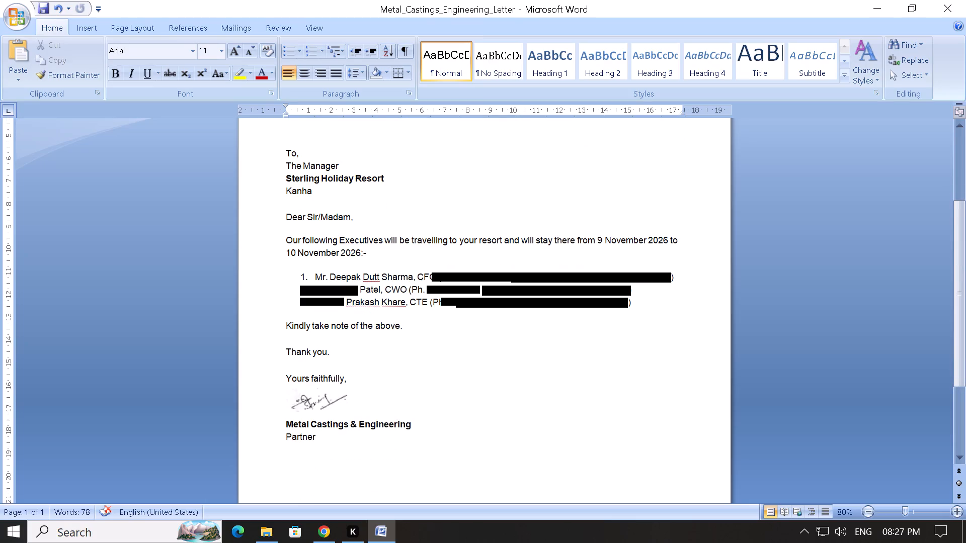
pyautogui.click(42, 4)
# Review the whole letter from the letterhead to the footer.
pyautogui.scroll(4, 398, 384)
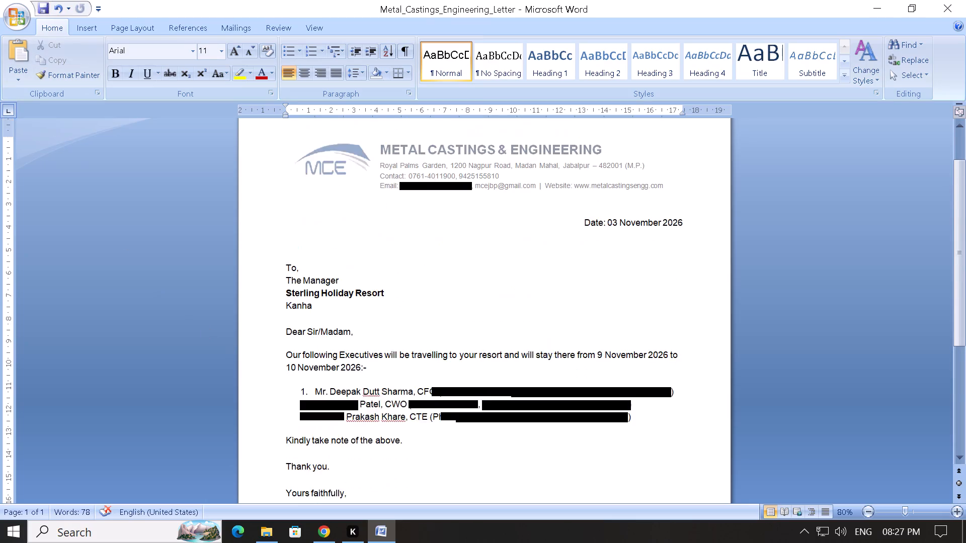
pyautogui.scroll(4, 398, 384)
pyautogui.scroll(-13, 400, 384)
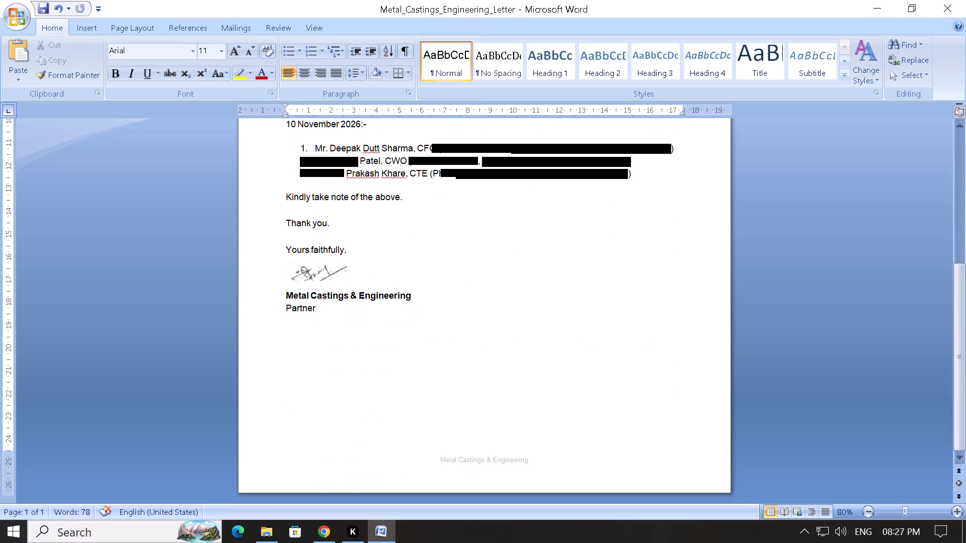
pyautogui.scroll(9, 404, 386)
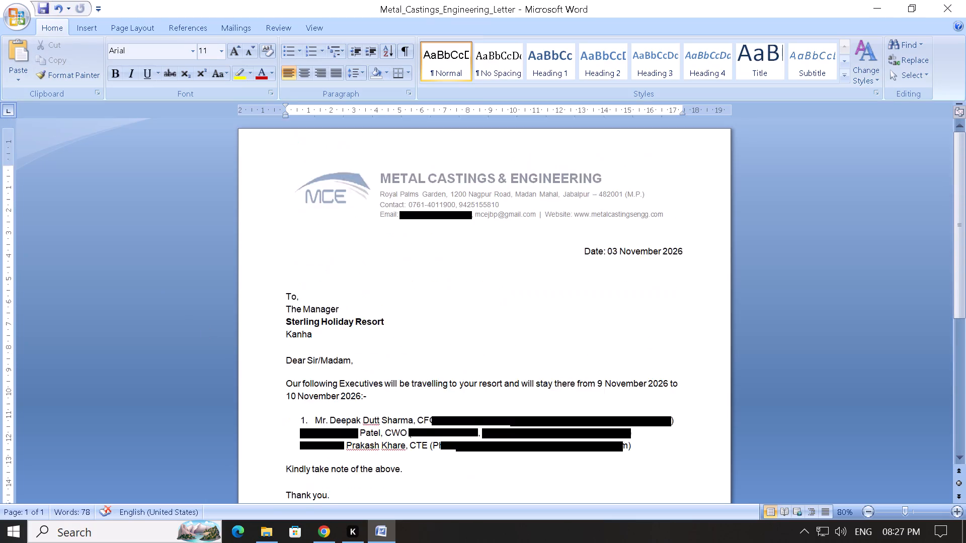
pyautogui.scroll(2, 404, 386)
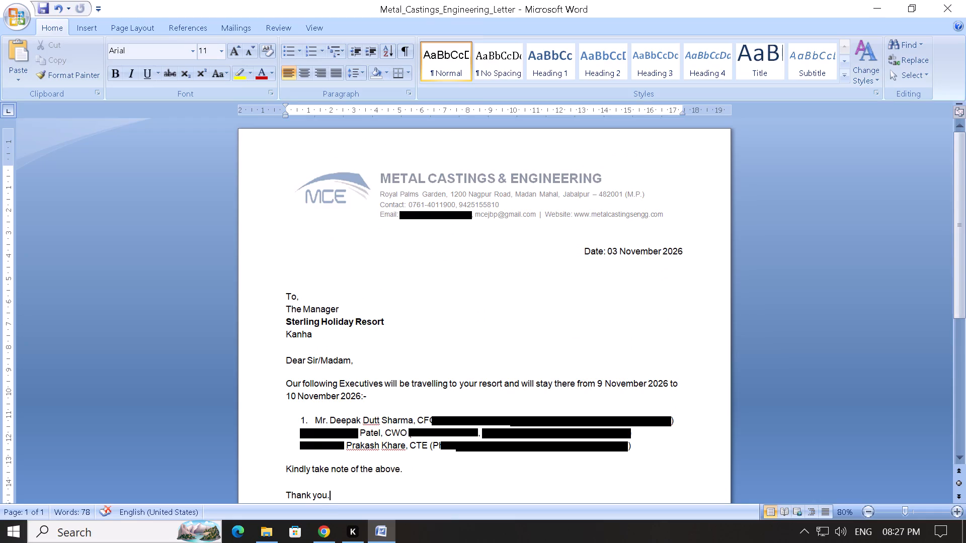
# Replace "Kindly take note of the above" below the executives list with "This is for your information and naccesary action", keeping the full stop.
pyautogui.scroll(-2, 375, 344)
pyautogui.moveTo(286, 413); pyautogui.dragTo(401, 411)
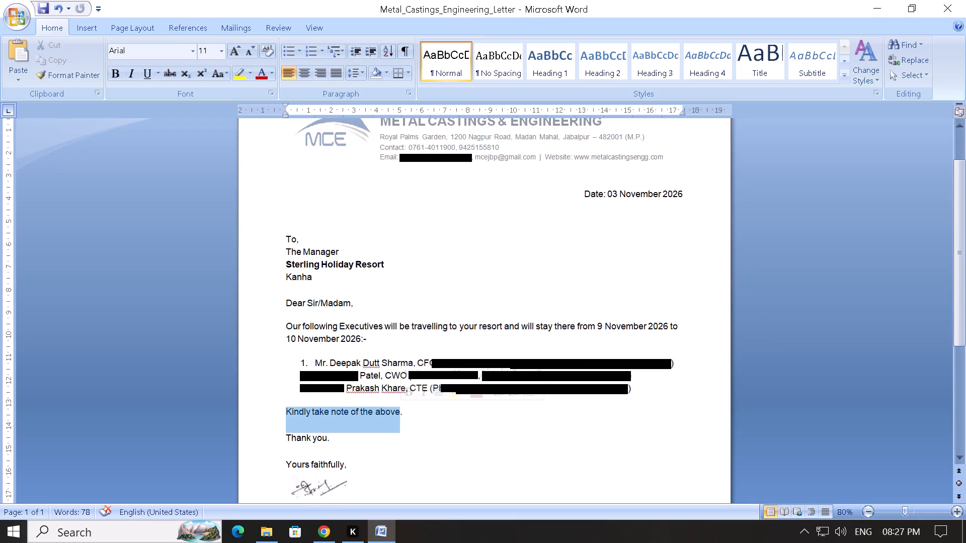
pyautogui.write('This is for ypo')
pyautogui.press('BackSpace')
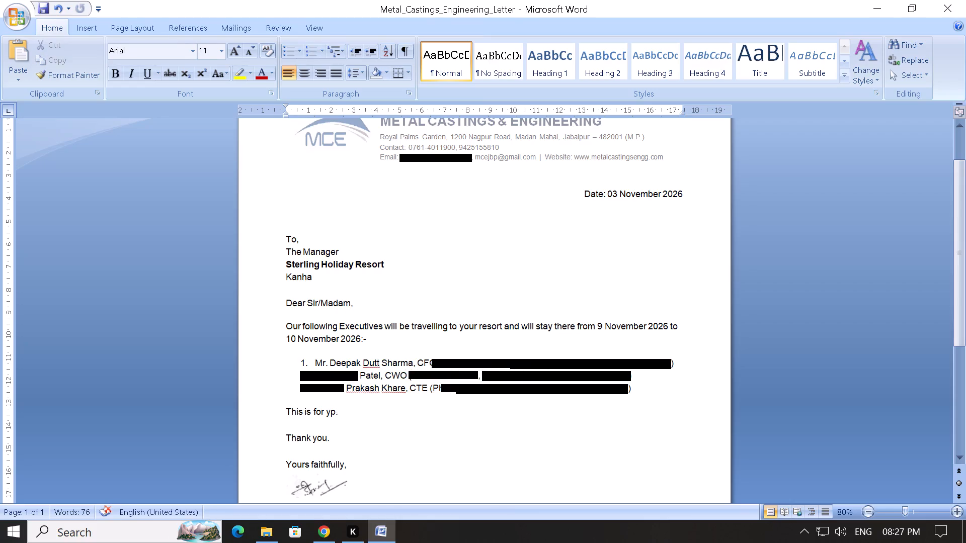
pyautogui.press('BackSpace')
pyautogui.write('our information')
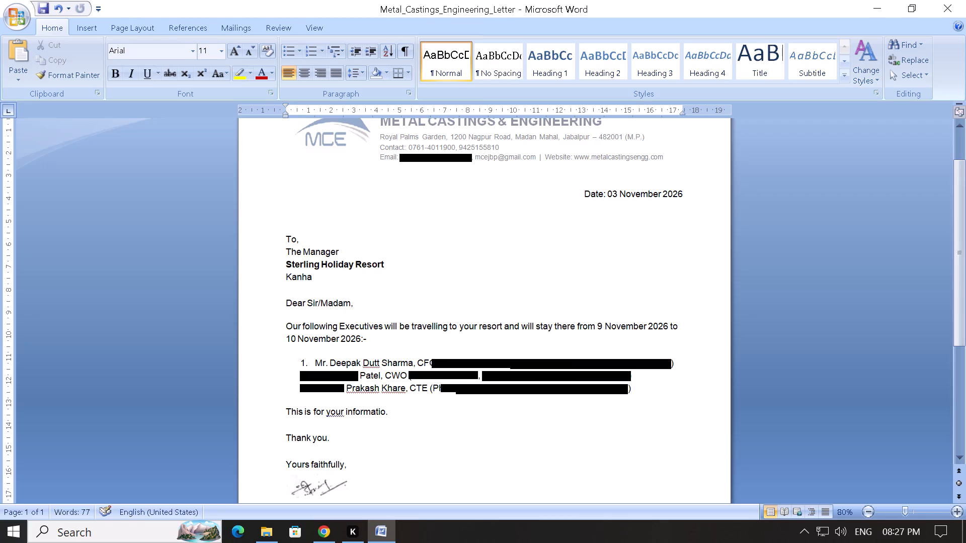
pyautogui.press('space')
pyautogui.write('&')
pyautogui.press('space')
pyautogui.press('BackSpace')
pyautogui.press('BackSpace')
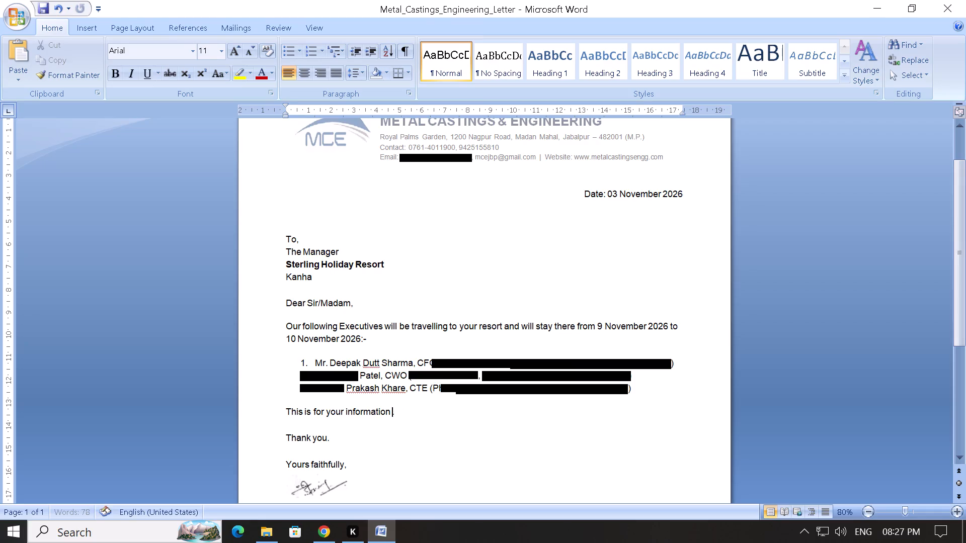
pyautogui.write('and')
pyautogui.press('space')
pyautogui.press('n')
pyautogui.press('e')
pyautogui.press('BackSpace')
pyautogui.write('acce')
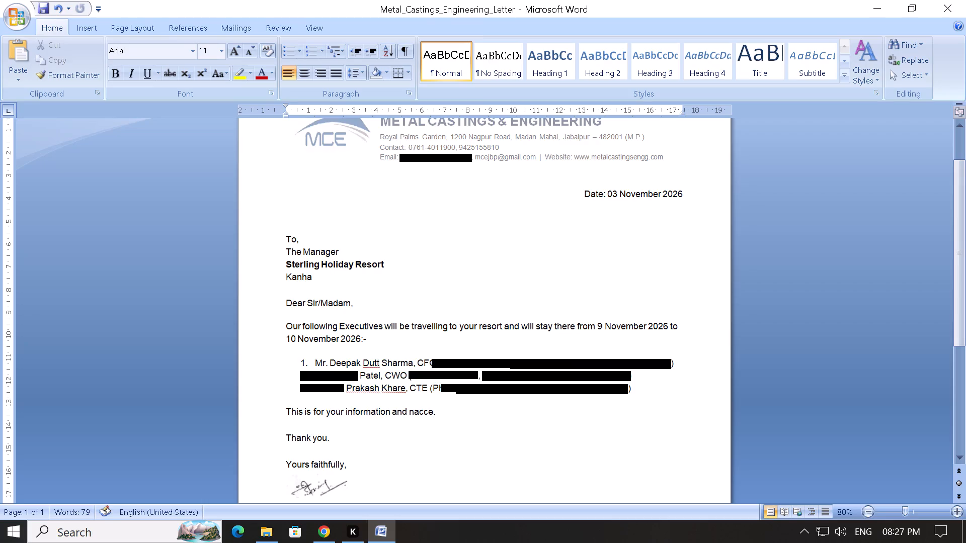
pyautogui.write('sary')
pyautogui.press('space')
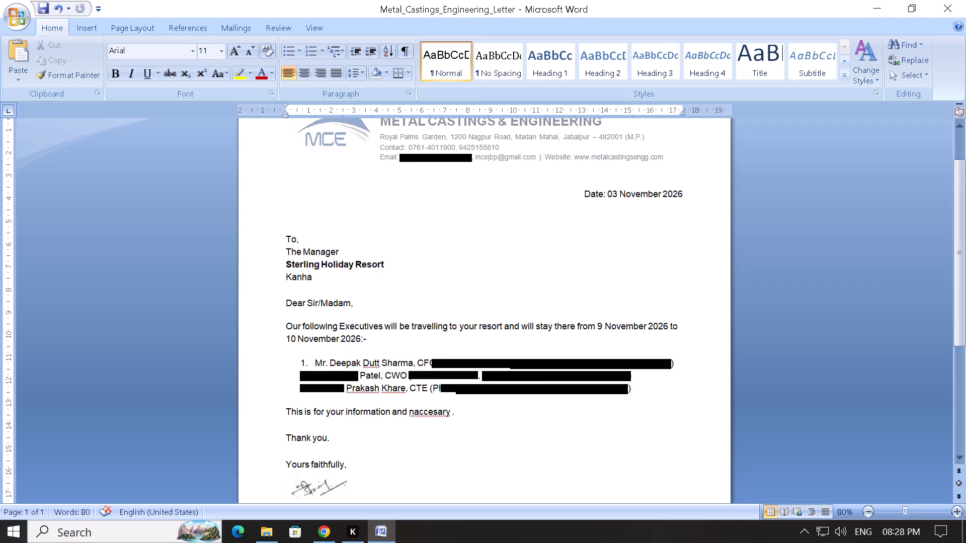
pyautogui.write('ac')
pyautogui.write('tion')
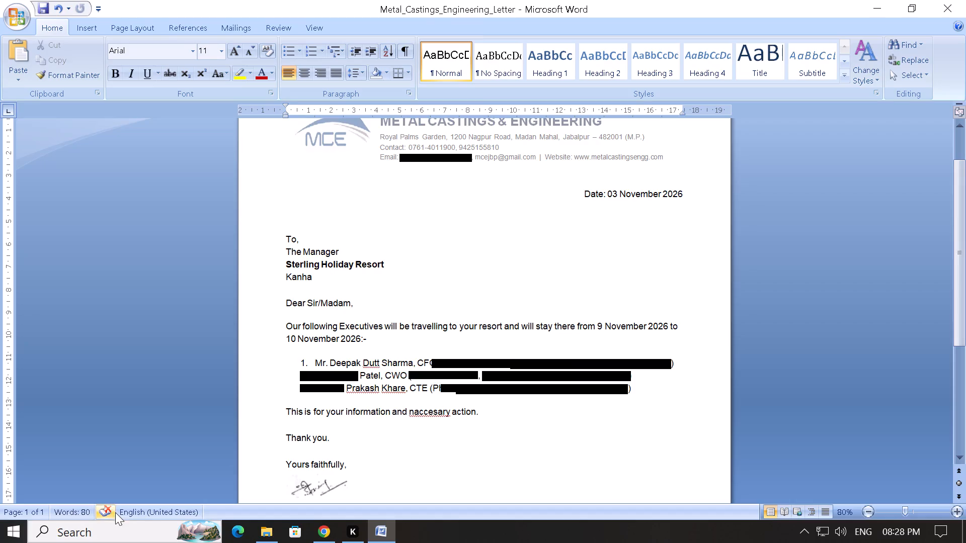
# Correct the spelling of "naccesary" to "necessary" in the new closing sentence.
pyautogui.click(105, 507)
pyautogui.click(512, 240)
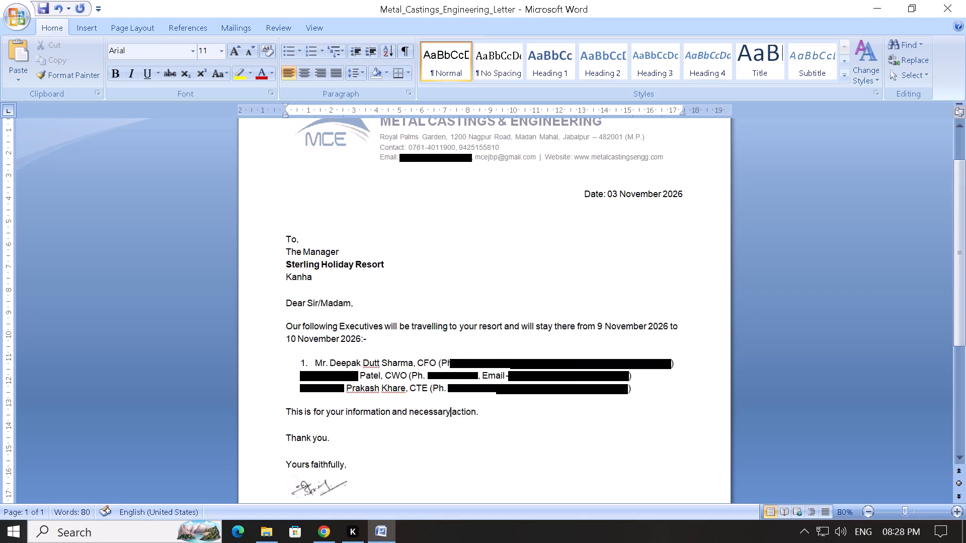
pyautogui.press('space')
# Change "Thank you." to "Thanking you." above the sign-off.
pyautogui.click(310, 438)
pyautogui.write('ing')
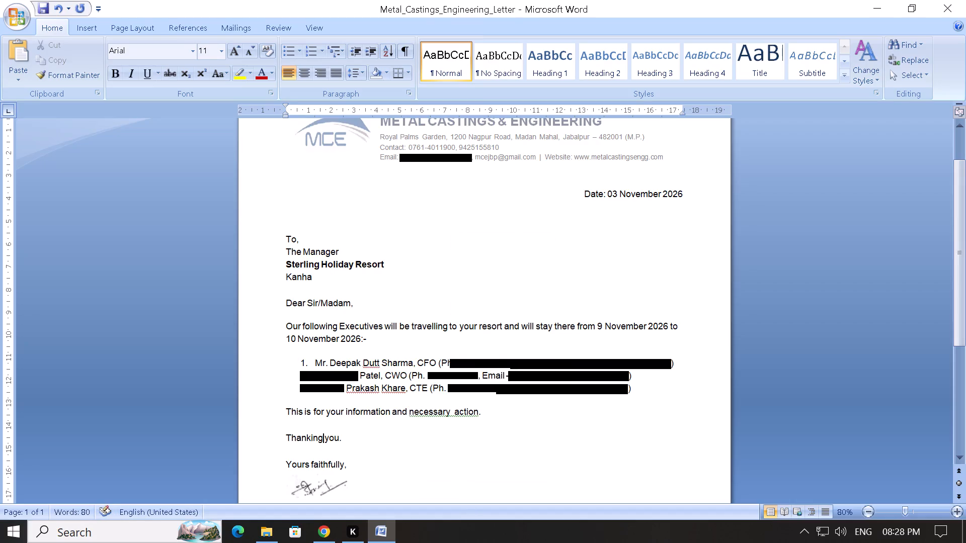
pyautogui.click(474, 427)
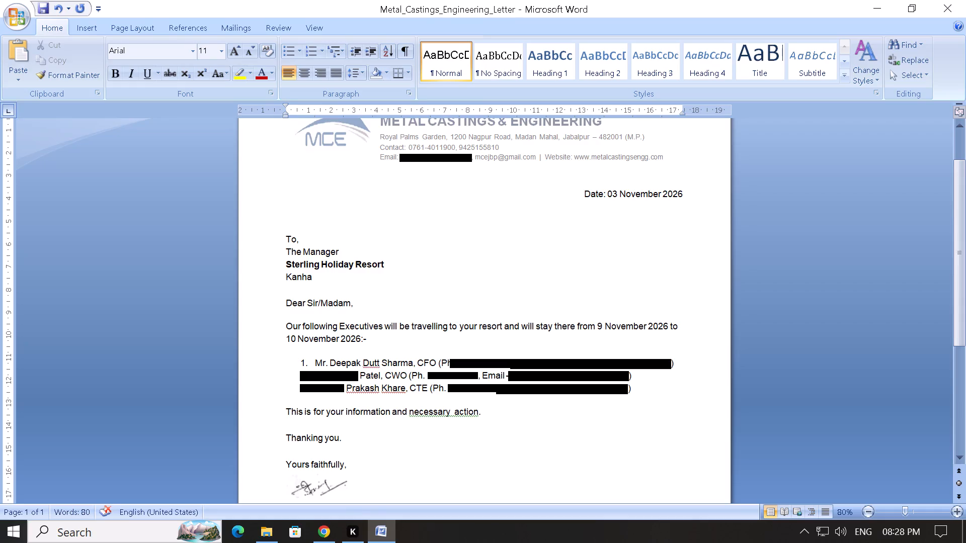
# Delete the extra space between "necessary" and "action" in the closing sentence.
pyautogui.click(451, 415)
pyautogui.press('Left')
pyautogui.press('Right')
pyautogui.press('BackSpace')
# Save the letter with the corrected closing wording.
pyautogui.scroll(-4, 463, 472)
pyautogui.click(46, 7)
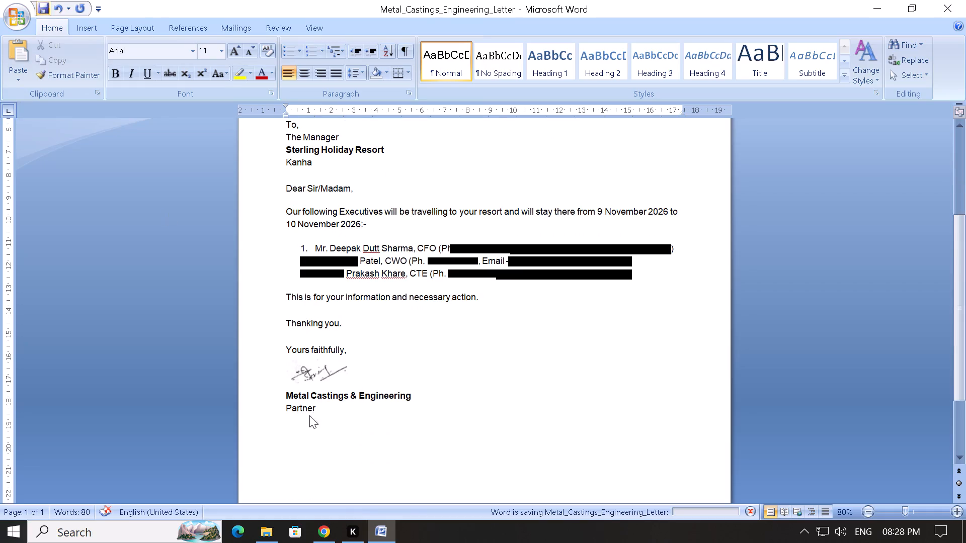
# Insert a blank line between the signature image and "Metal Castings & Engineering", and save the letter.
pyautogui.click(329, 348)
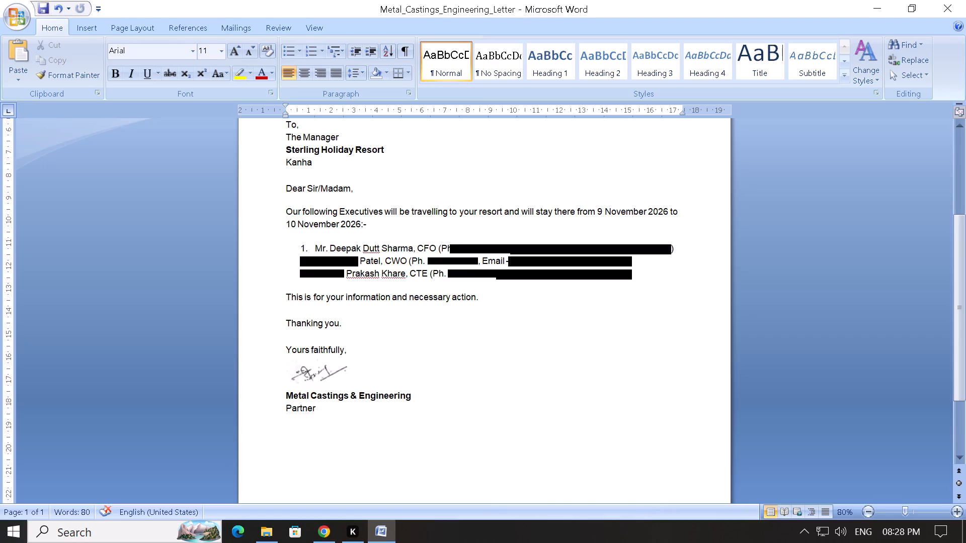
pyautogui.click(347, 347)
pyautogui.click(281, 397)
pyautogui.press('Return')
pyautogui.click(47, 0)
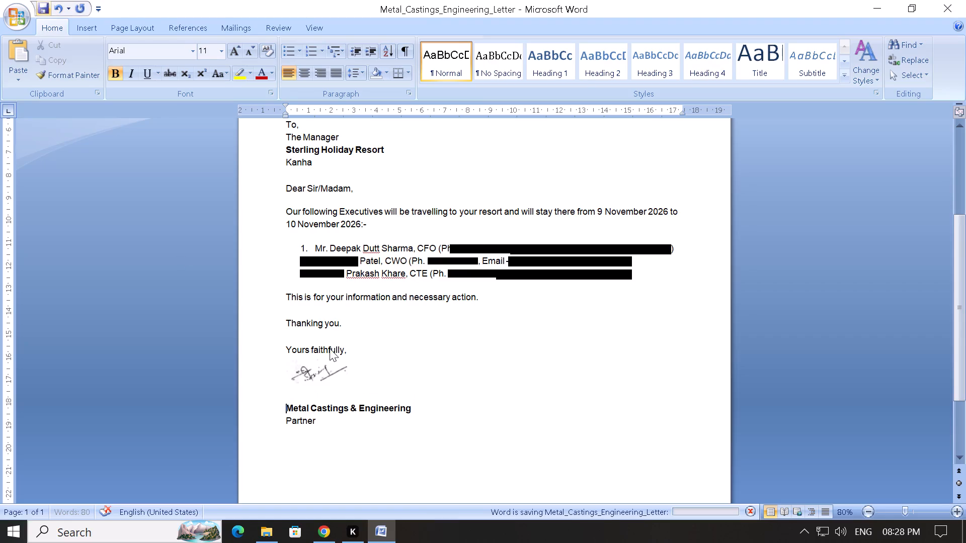
# Shorten the sign-off above the signature to "Yours" by deleting "faithfully,".
pyautogui.click(316, 349)
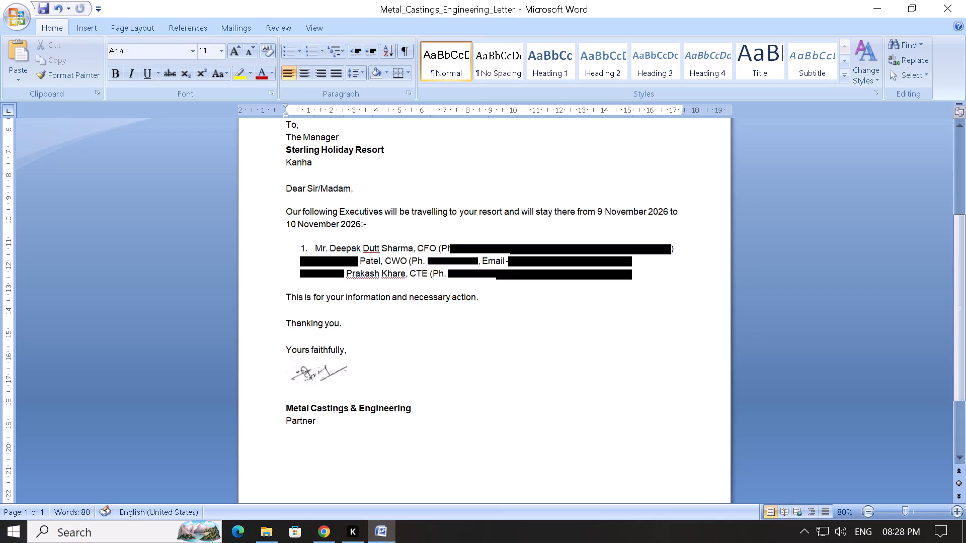
pyautogui.moveTo(285, 347); pyautogui.dragTo(338, 348)
pyautogui.moveTo(338, 348); pyautogui.dragTo(346, 348)
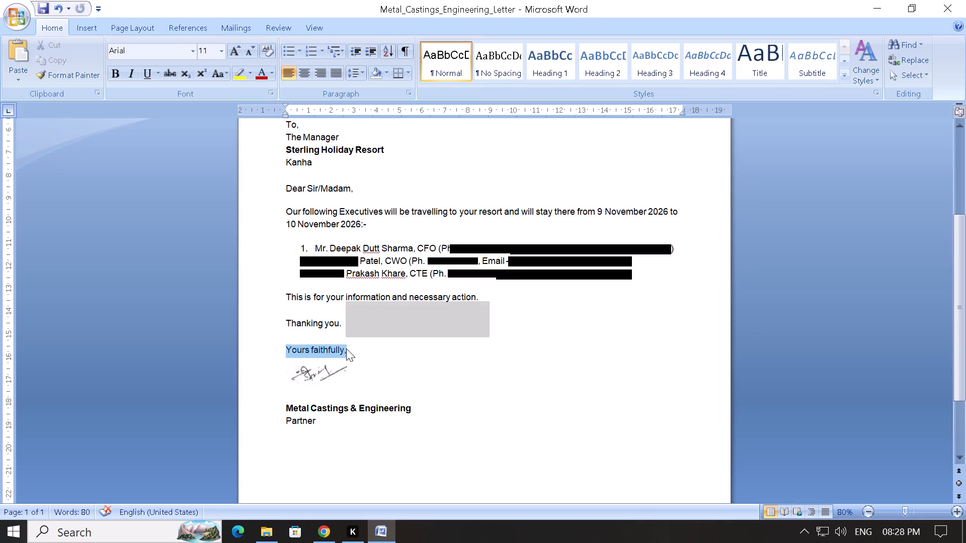
pyautogui.click(346, 348)
pyautogui.moveTo(348, 352); pyautogui.dragTo(314, 348)
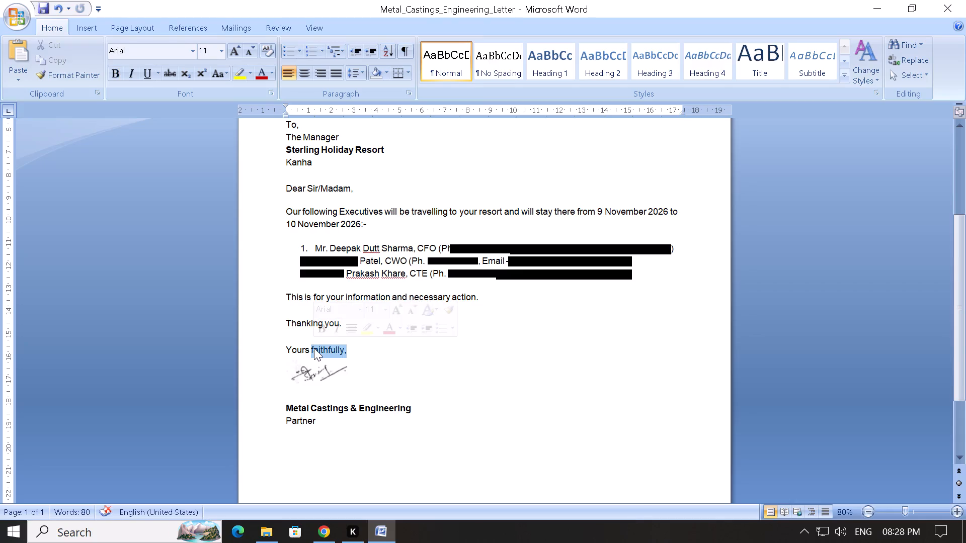
pyautogui.press('BackSpace')
pyautogui.press('BackSpace')
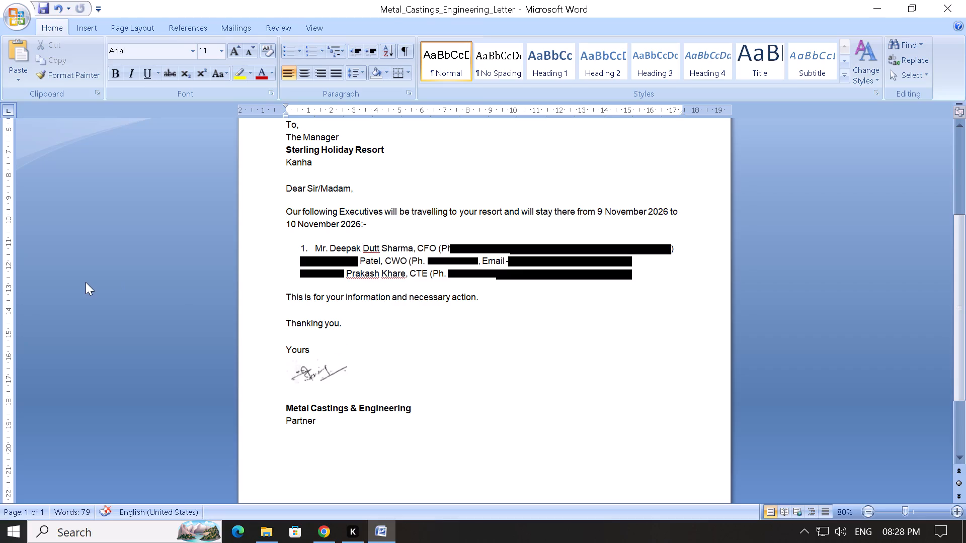
# Enlarge the signature image slightly from its corner, keeping it below the "Yours" sign-off.
pyautogui.click(300, 369)
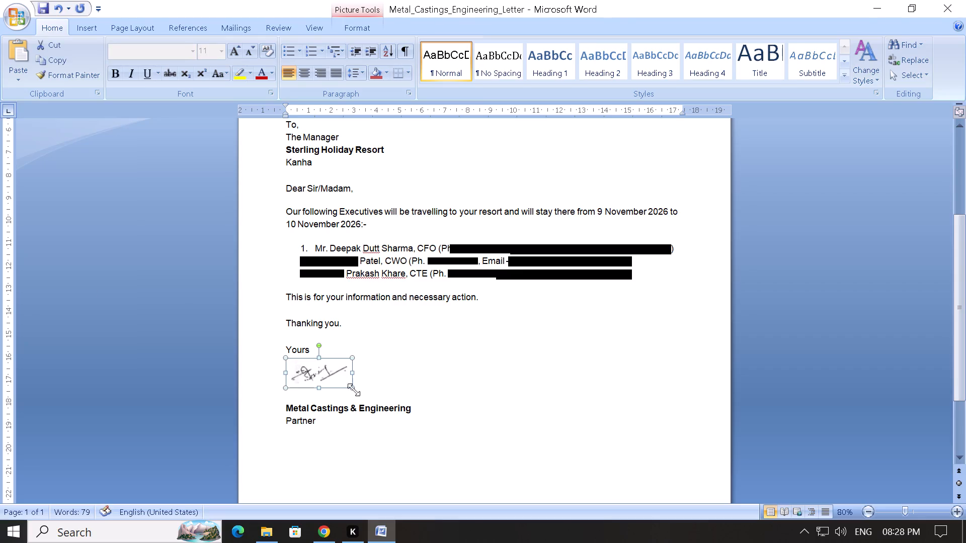
pyautogui.moveTo(353, 389); pyautogui.dragTo(360, 395)
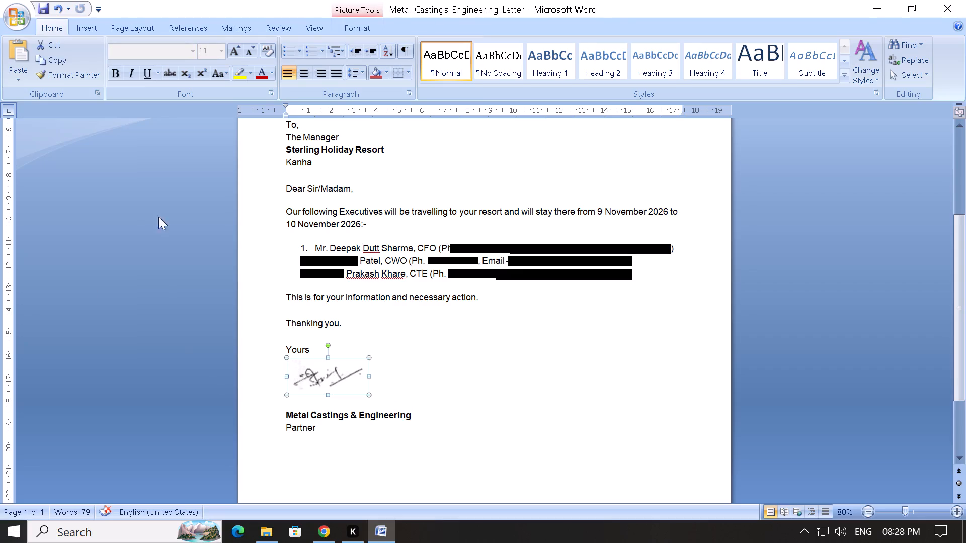
# Save the letter with the revised sign-off and enlarged signature, and close the document.
pyautogui.click(36, 10)
pyautogui.tripleClick(41, 9)
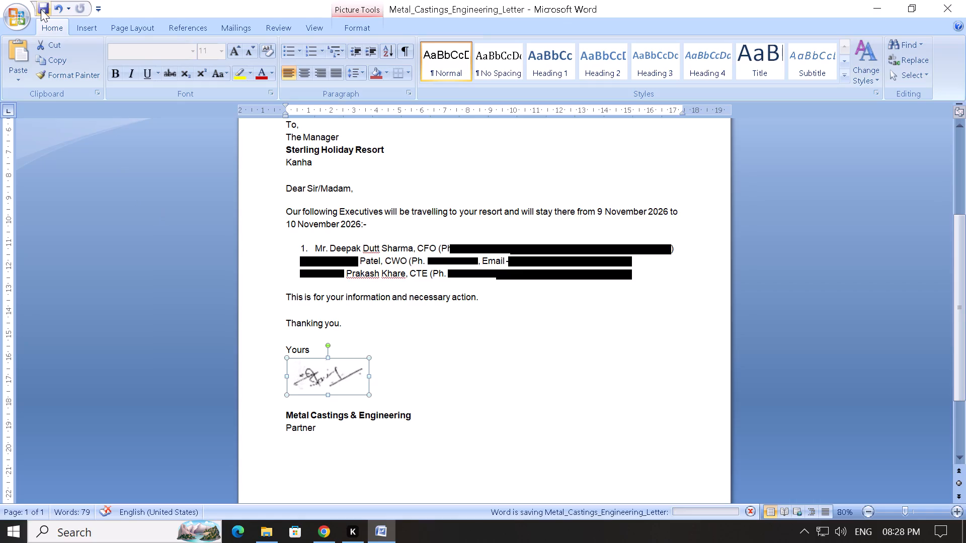
pyautogui.click(41, 9)
pyautogui.click(41, 10)
pyautogui.scroll(4, 490, 376)
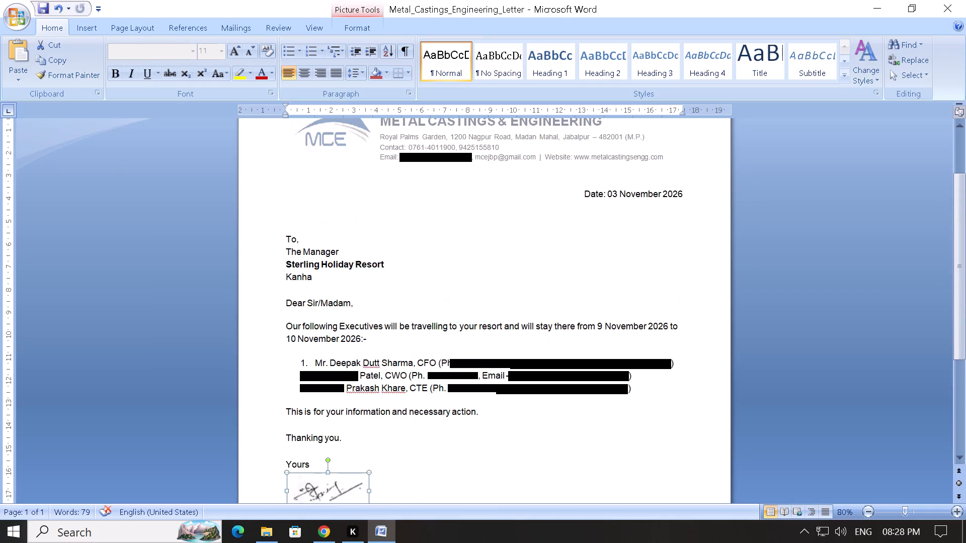
pyautogui.click(965, 0)
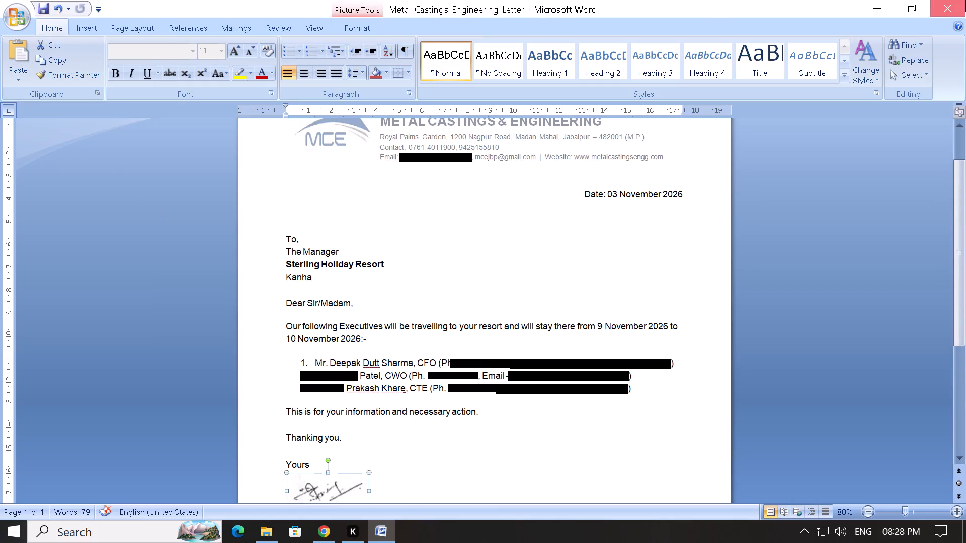
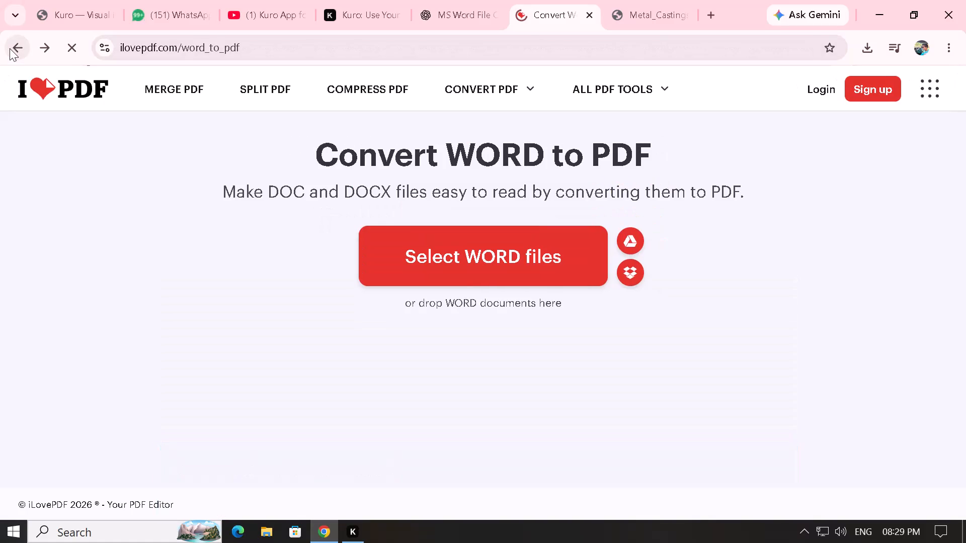
# Convert the Metal_Castings_Engineering_Letter Word file from Downloads to PDF with iLovePDF and download the resulting PDF.
pyautogui.click(420, 241)
pyautogui.doubleClick(225, 202)
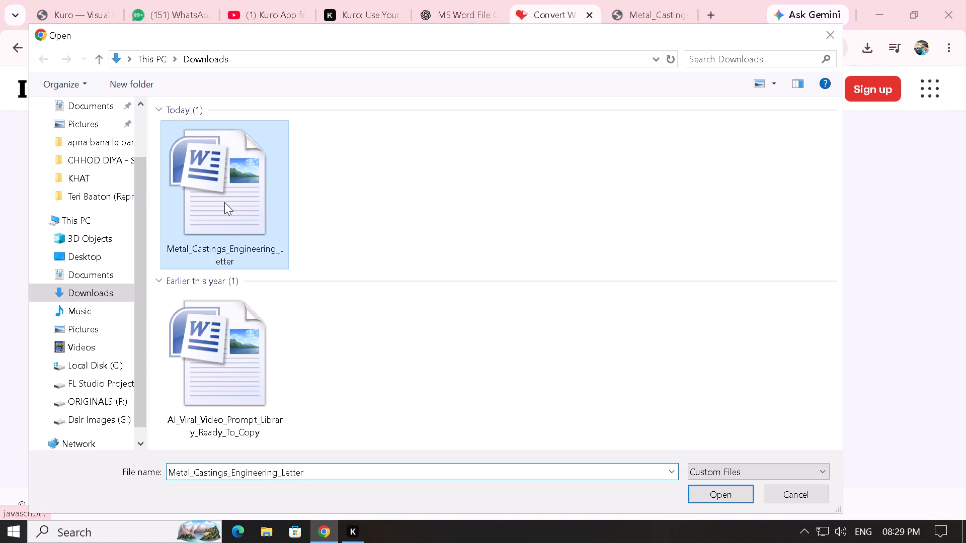
pyautogui.click(825, 491)
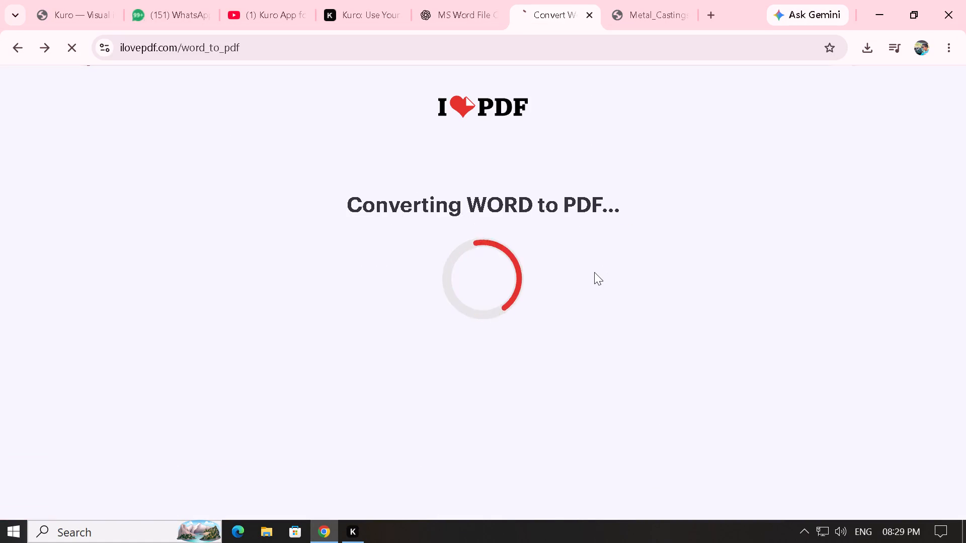
pyautogui.click(465, 199)
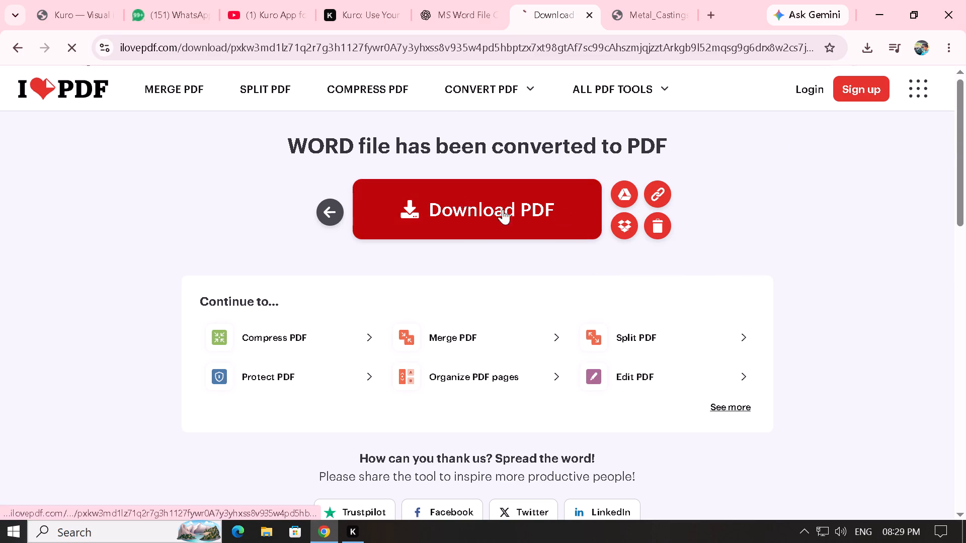
# Copy the Metal_Castings_Engineering_Letter PDF from the Downloads folder in File Explorer, and switch back to Chrome.
pyautogui.click(275, 536)
pyautogui.click(67, 204)
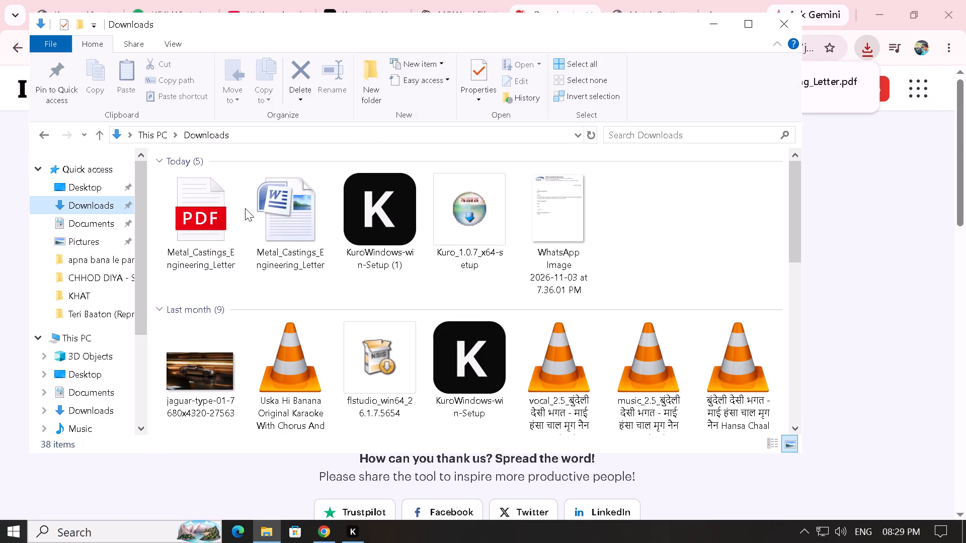
pyautogui.click(210, 251)
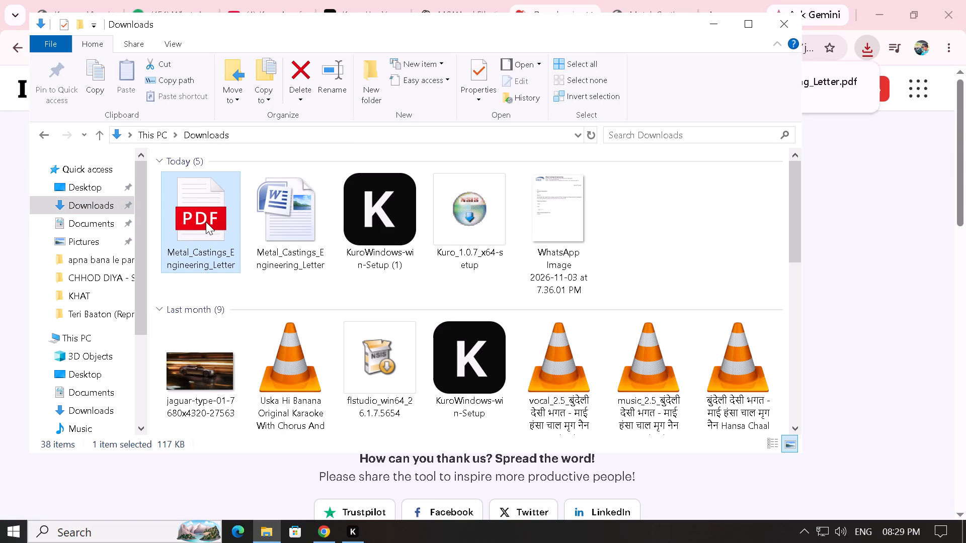
pyautogui.hotkey('ctrl', 'c')
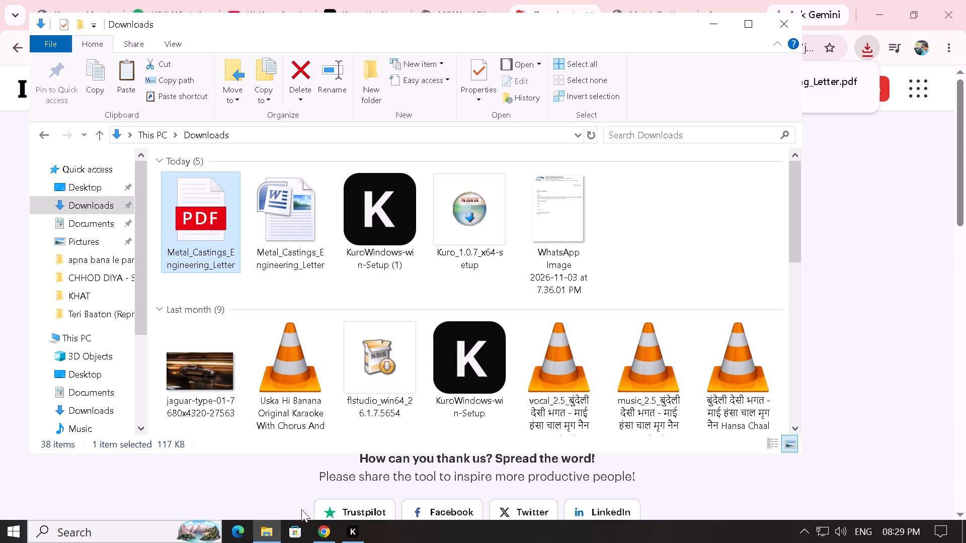
pyautogui.click(324, 524)
pyautogui.click(323, 531)
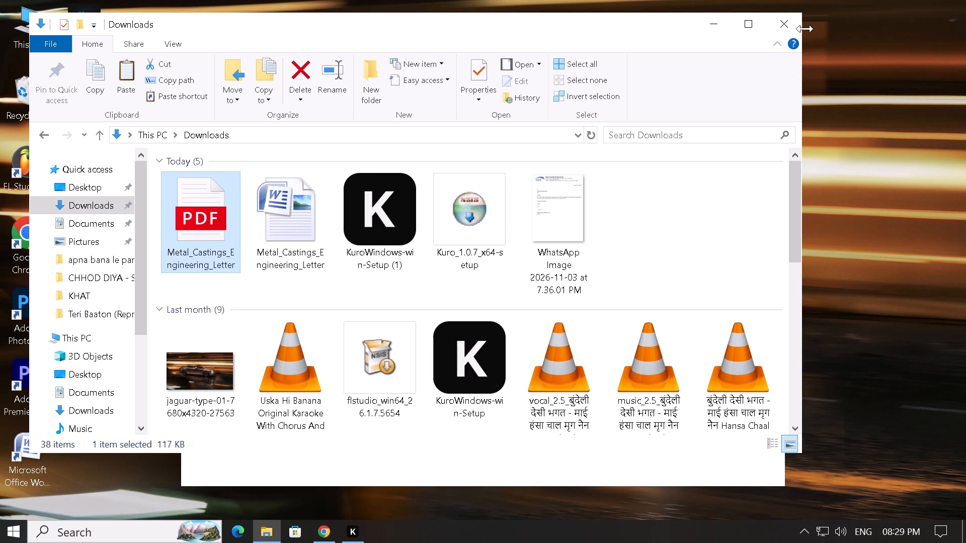
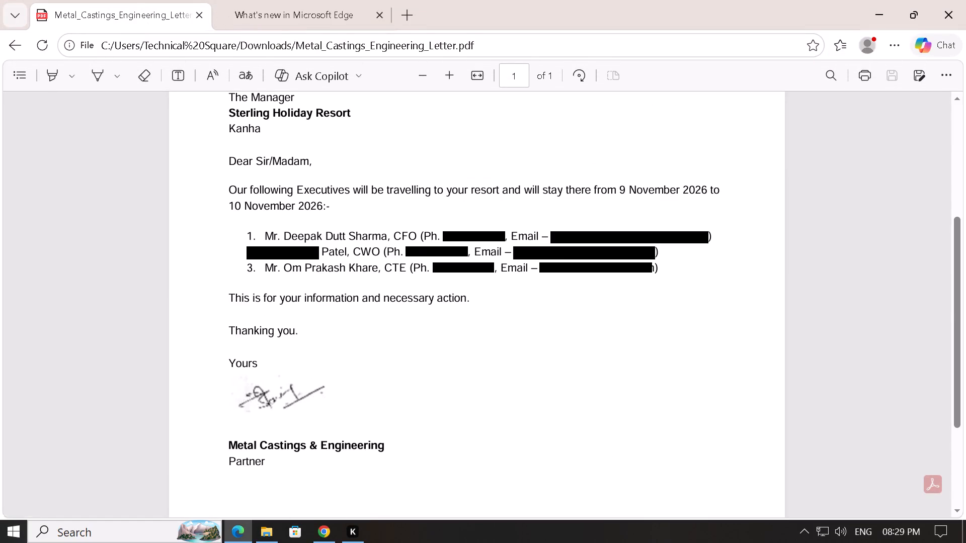
# Check the converted Metal_Castings_Engineering_Letter PDF down to its footer and back to the letterhead, and close the PDF viewer.
pyautogui.scroll(-2, 431, 293)
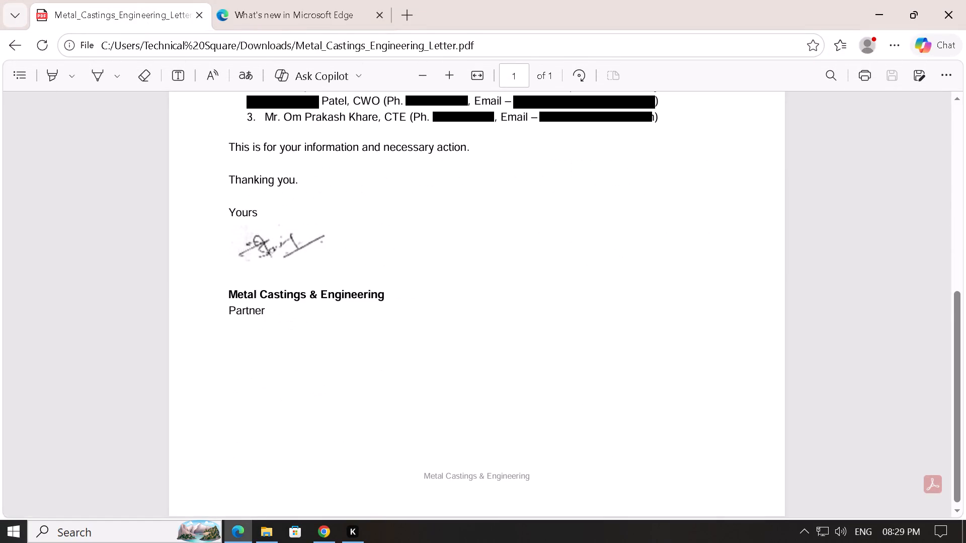
pyautogui.scroll(11, 431, 294)
pyautogui.click(329, 0)
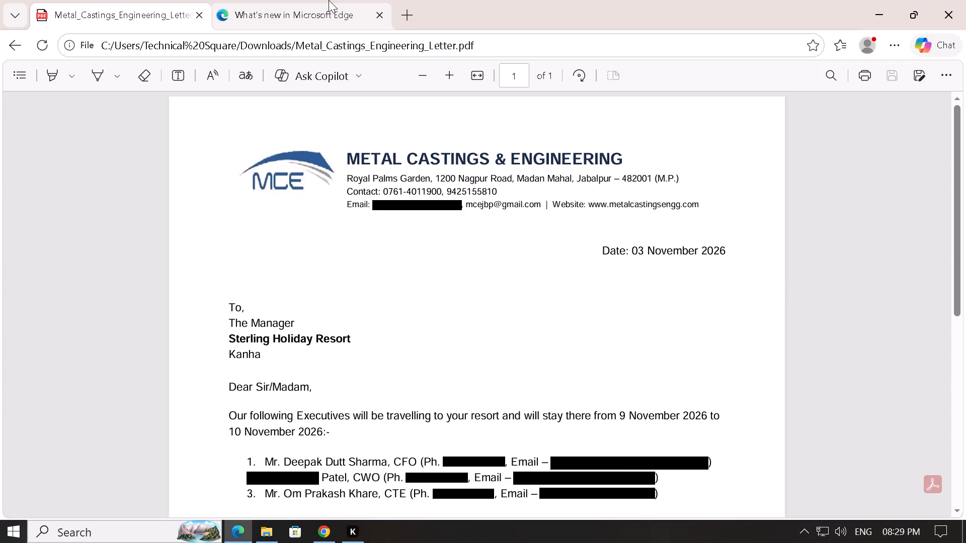
pyautogui.click(965, 0)
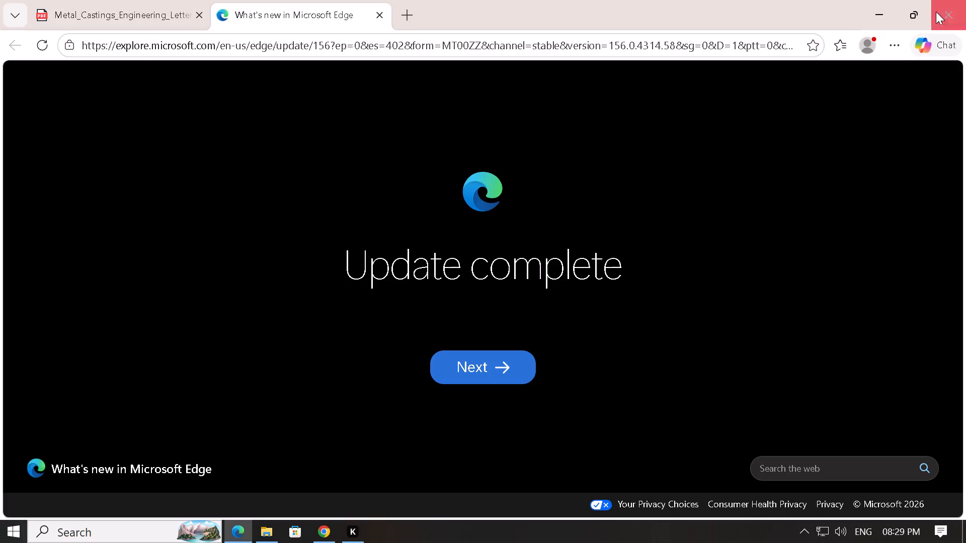
pyautogui.click(940, 3)
# Decline the offer to pin netflix.com to the taskbar.
pyautogui.click(904, 493)
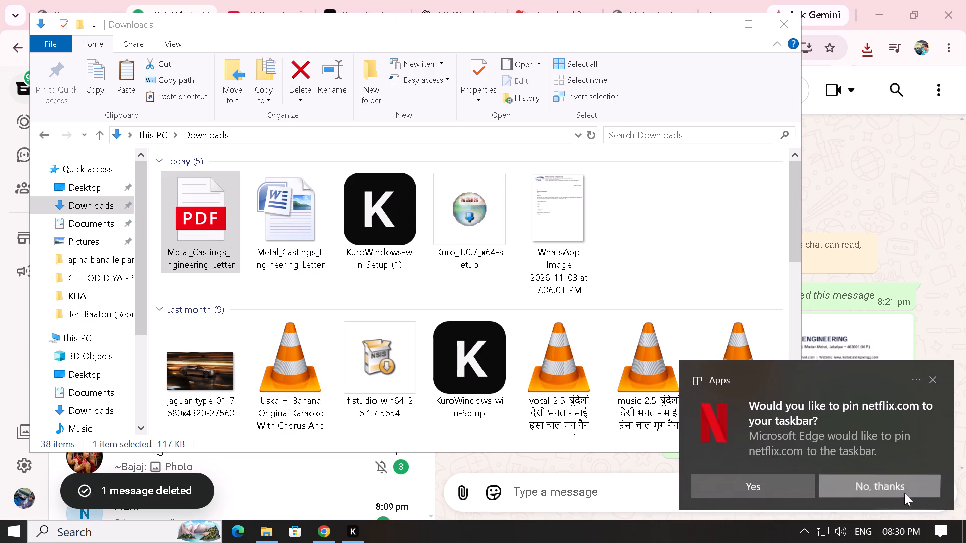